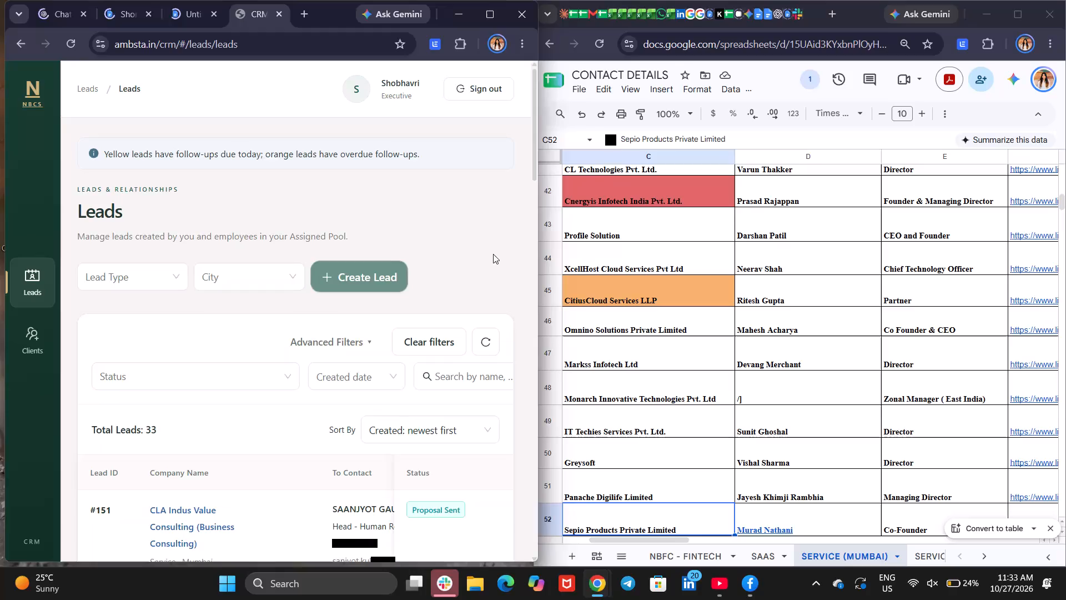
Look through the first page of the CRM leads list, checking companies, statuses and follow-up flags.
scroll(376, 376, up, 1)
scroll(376, 376, down, 6)
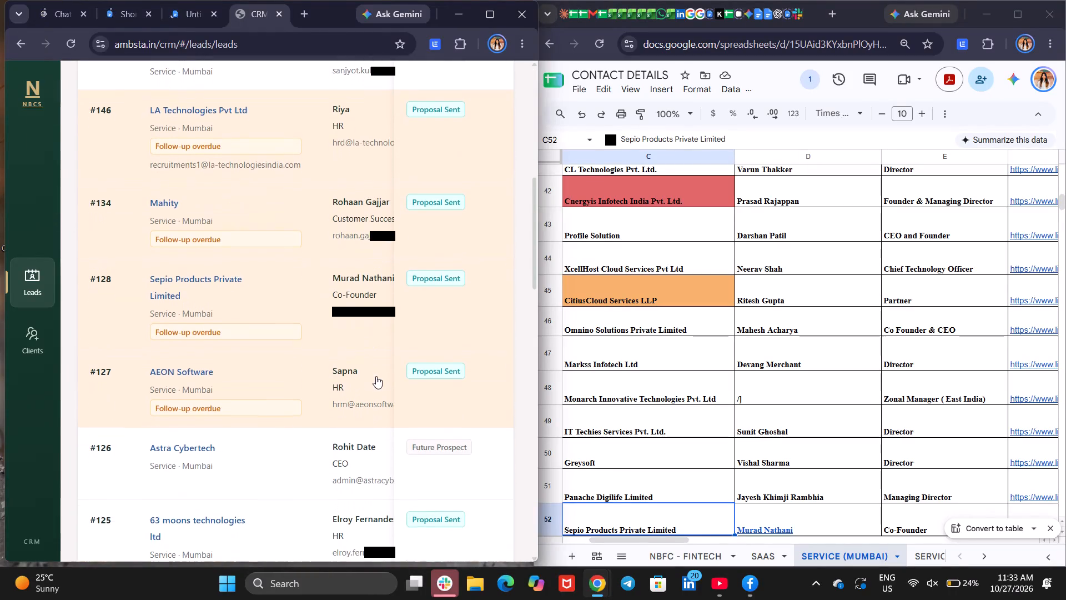
scroll(376, 376, down, 4)
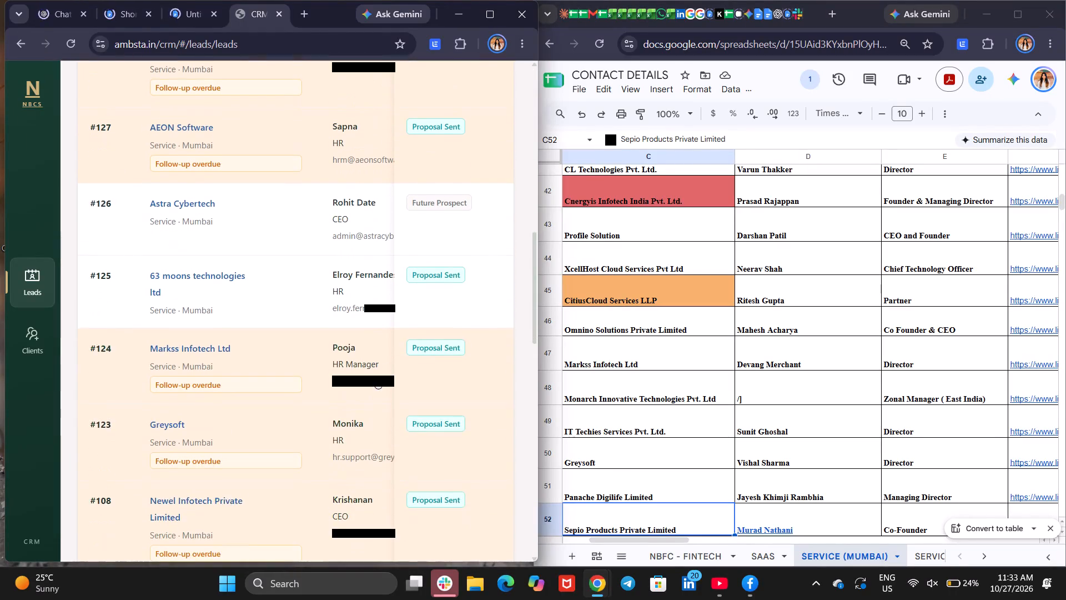
scroll(376, 376, down, 9)
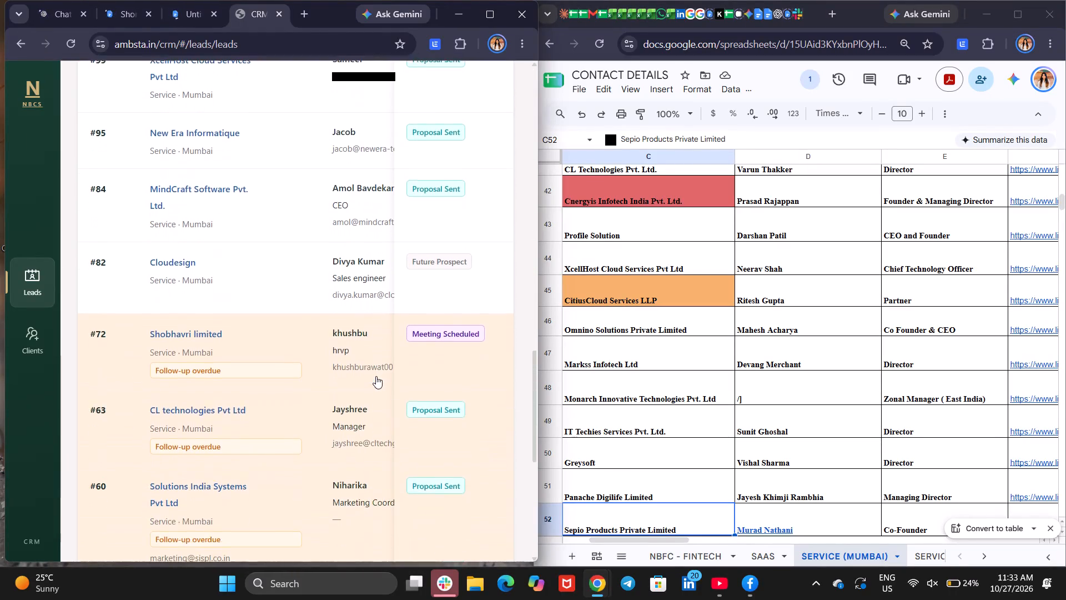
scroll(376, 376, down, 8)
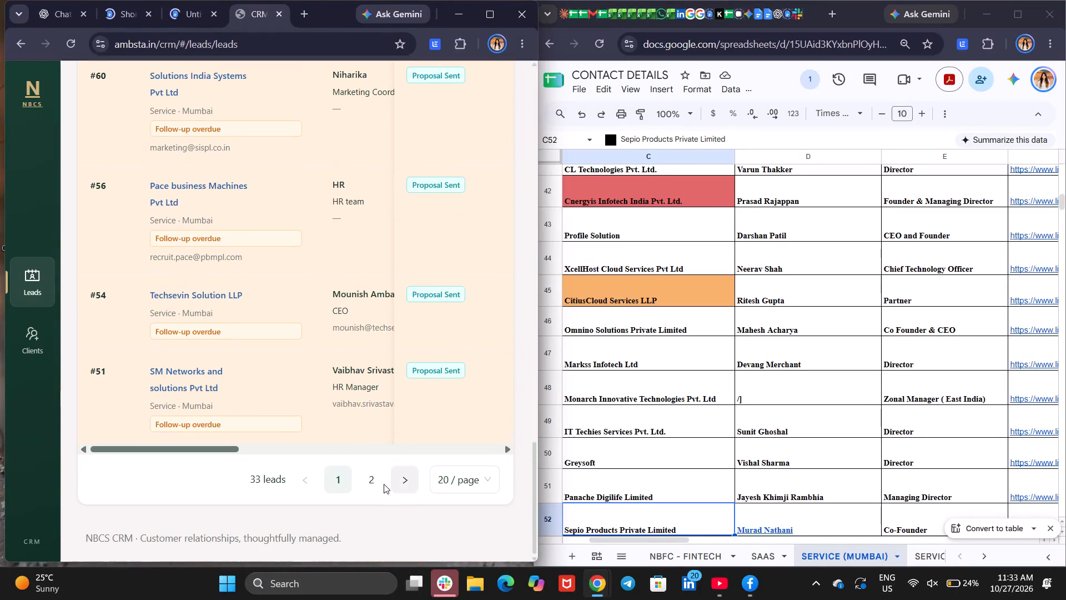
Go to page 2 of the leads and examine the contact, referral and notes columns around the LDS infotech Pvt Ltd. lead.
click(370, 476)
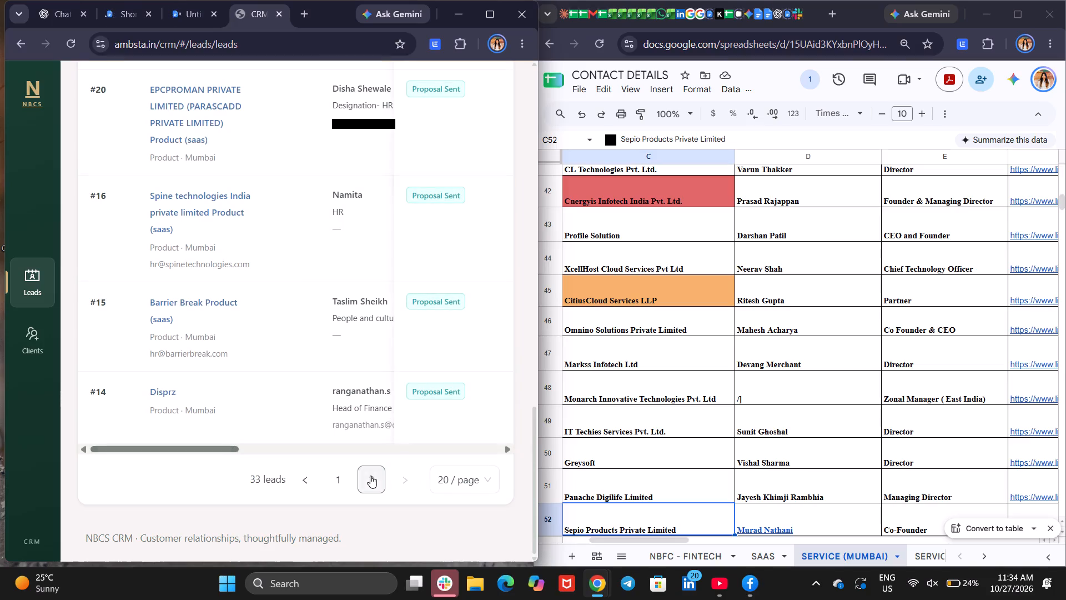
scroll(213, 295, up, 6)
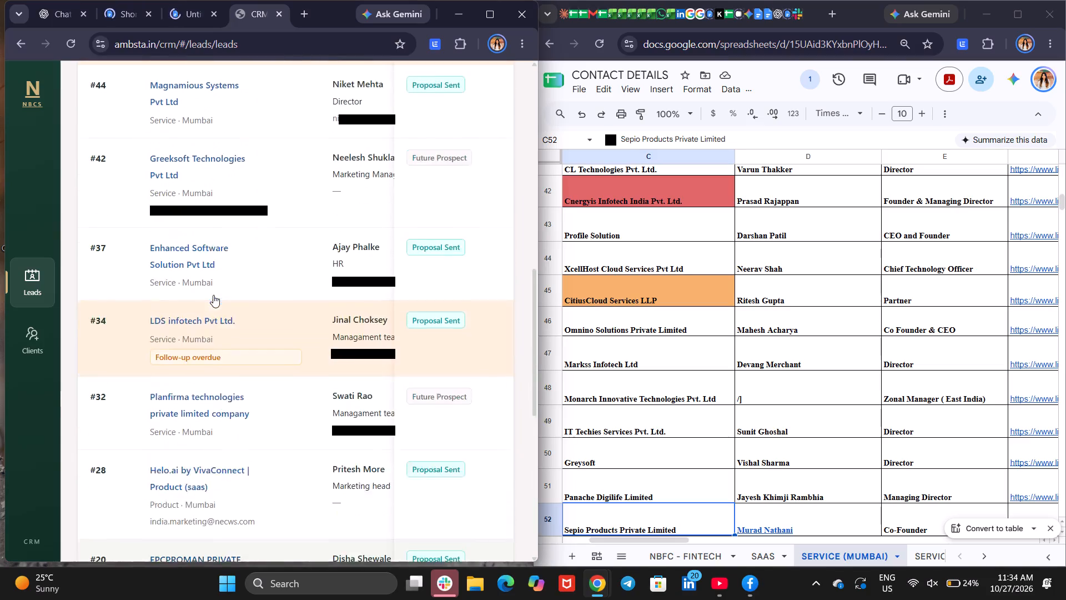
scroll(213, 295, up, 1)
scroll(354, 431, down, 1)
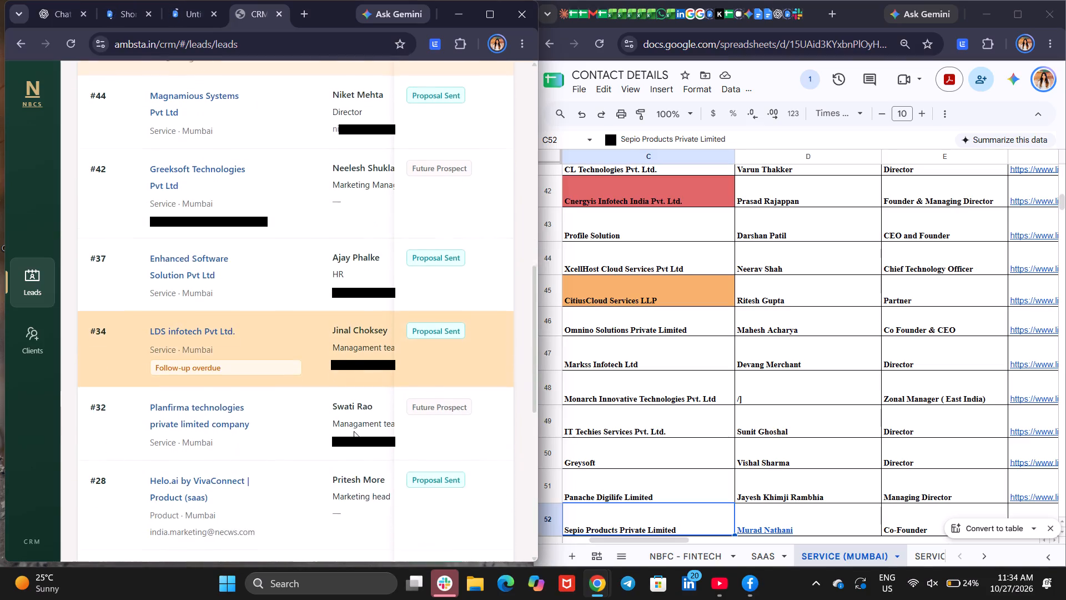
scroll(354, 431, down, 1)
scroll(359, 346, left, 2)
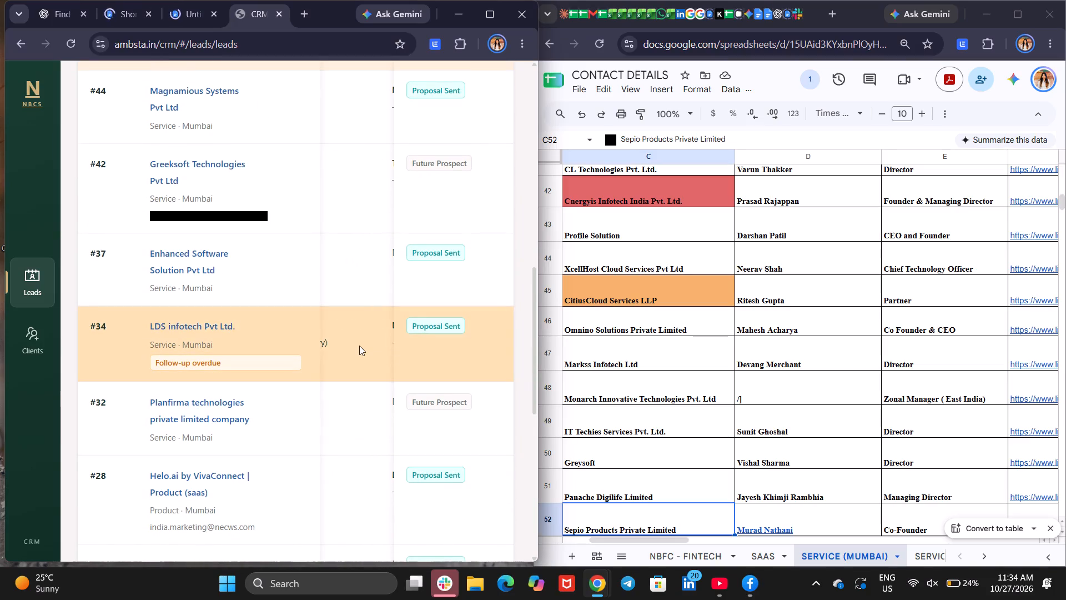
scroll(359, 346, left, 3)
scroll(359, 346, right, 3)
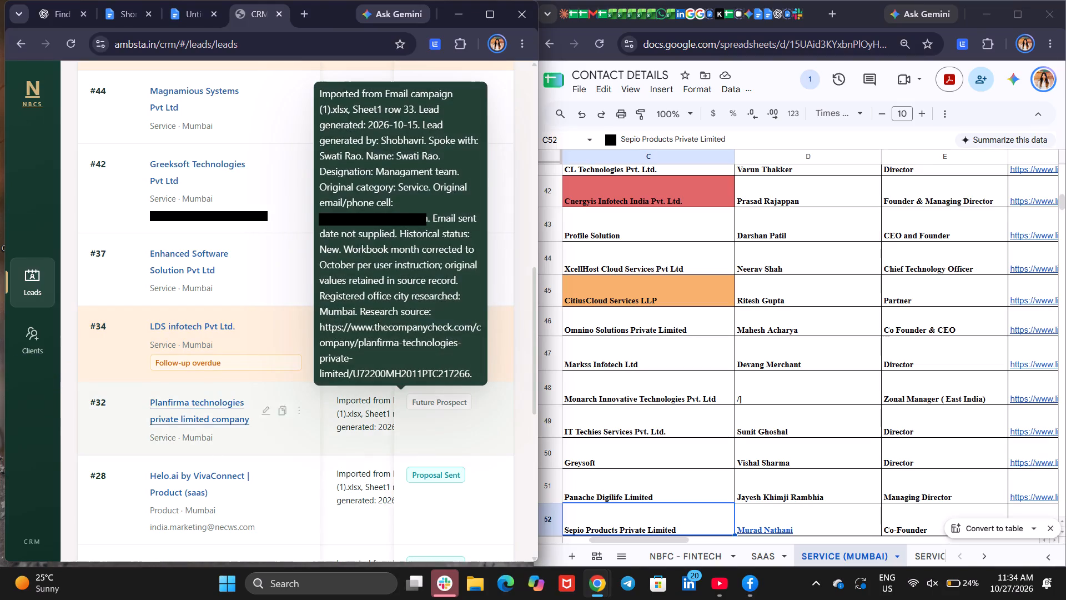
scroll(233, 320, right, 7)
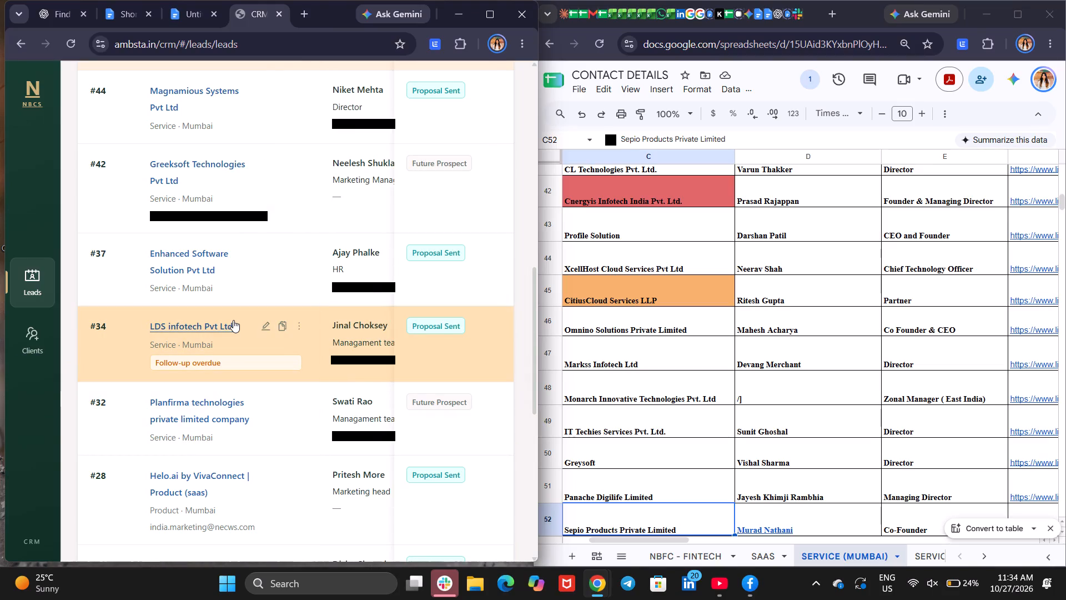
scroll(233, 320, left, 3)
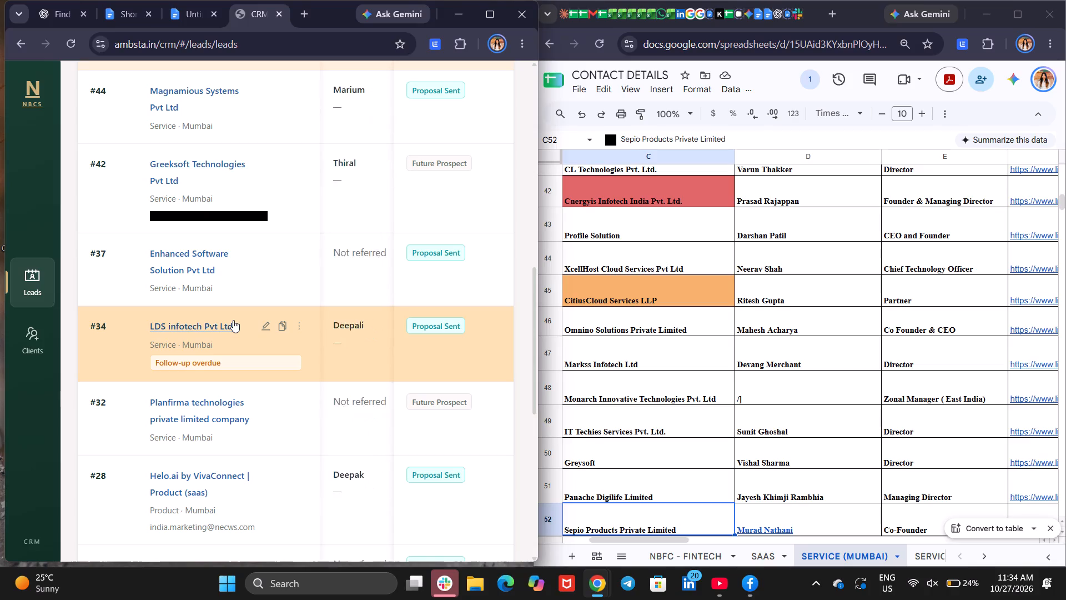
scroll(233, 320, left, 1)
scroll(233, 320, right, 5)
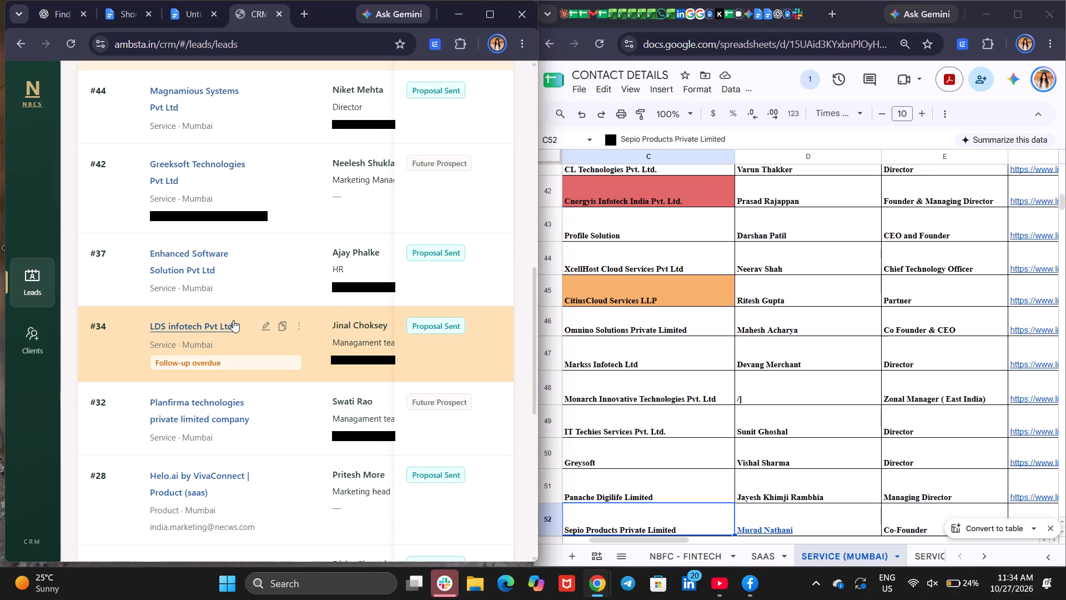
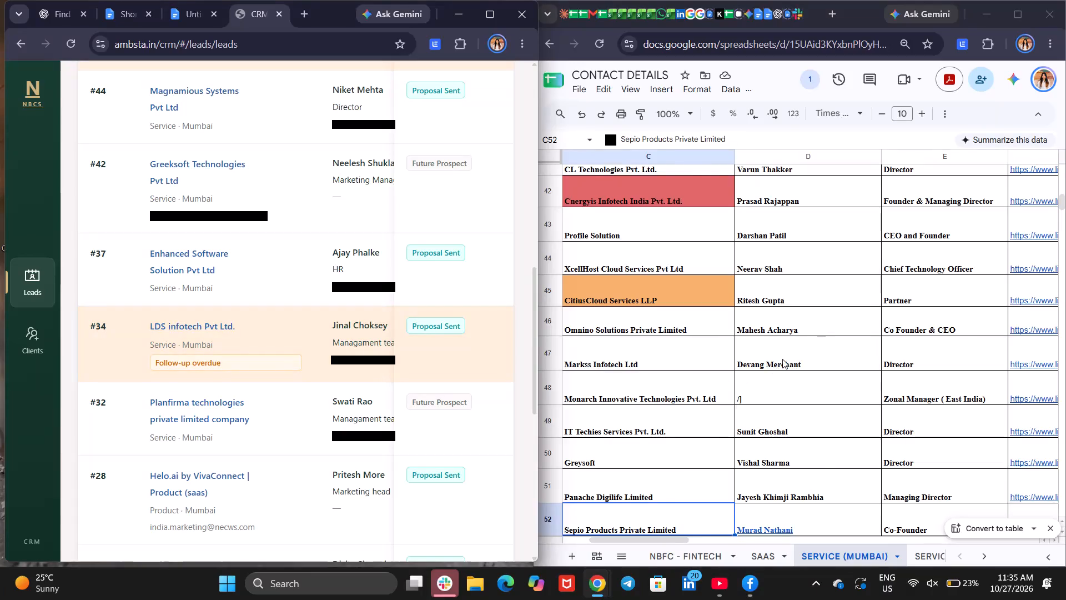
Look through the call remarks in the SERVICE (MUMBAI) sheet, especially the 26/10 column, down to the end of the entries.
scroll(782, 359, left, 9)
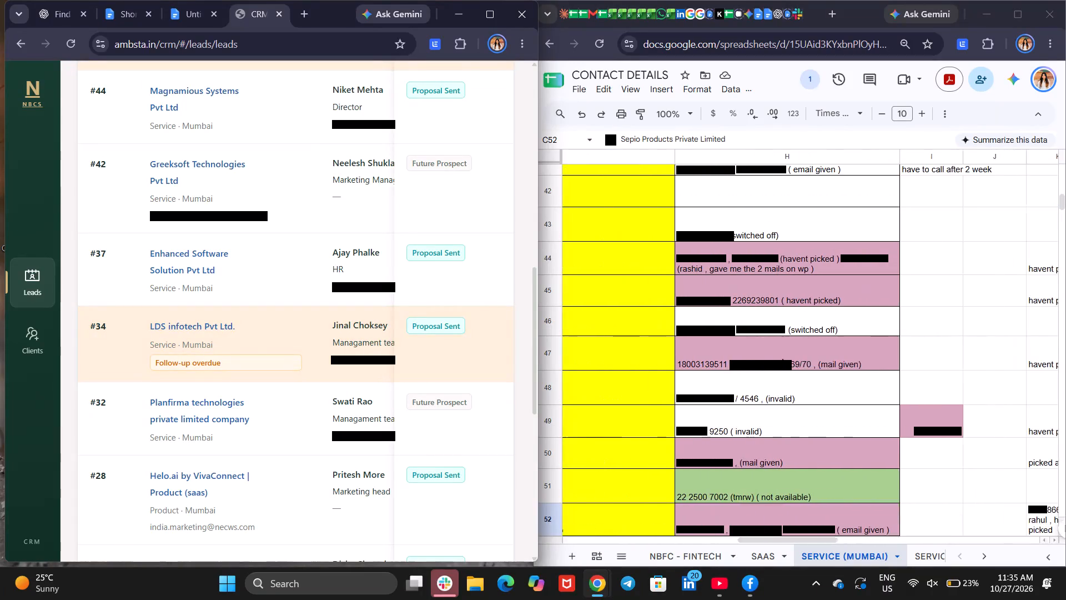
scroll(782, 359, left, 4)
scroll(782, 359, right, 1)
scroll(782, 359, down, 1)
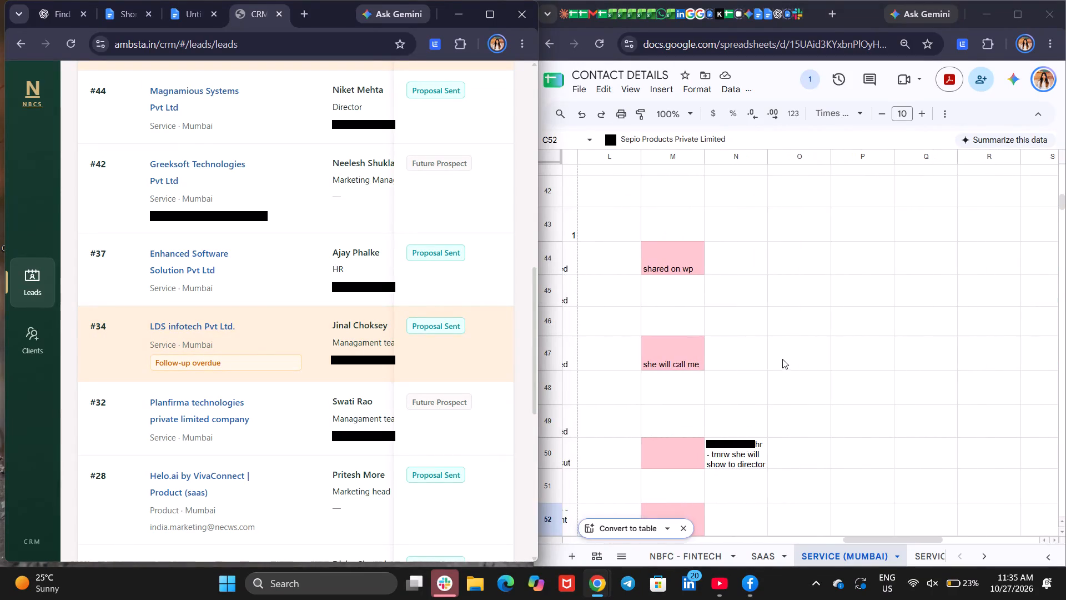
scroll(782, 359, down, 1)
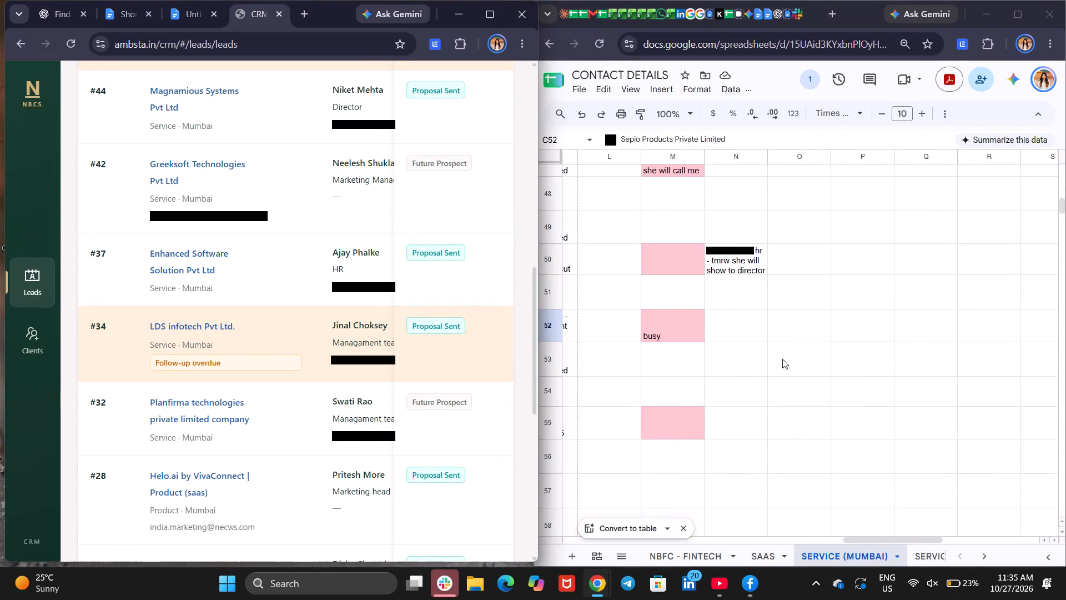
scroll(782, 359, down, 3)
scroll(782, 359, up, 1)
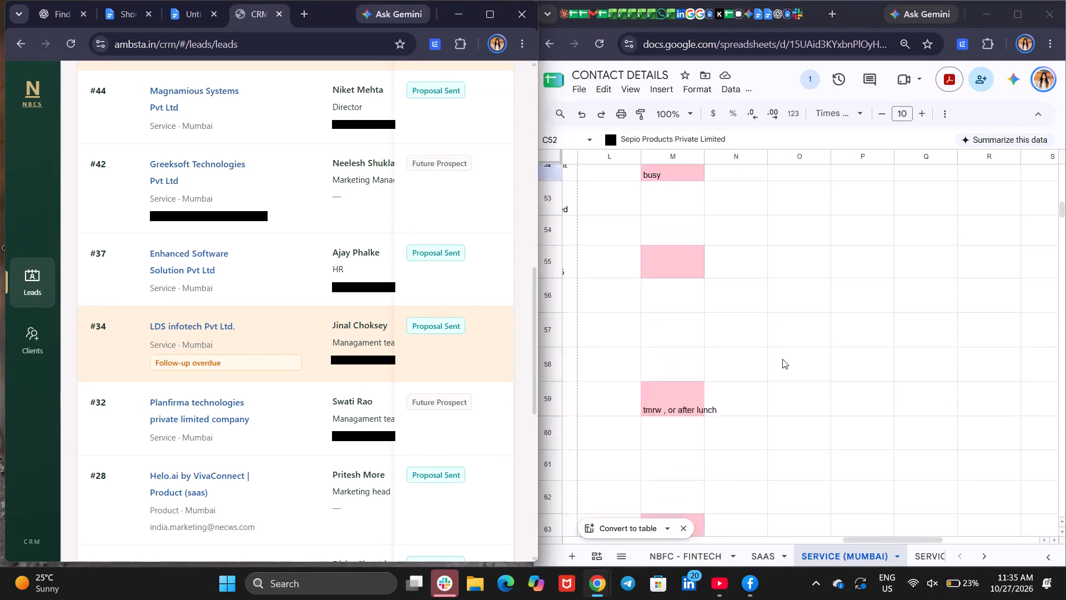
scroll(782, 359, up, 2)
scroll(782, 359, down, 2)
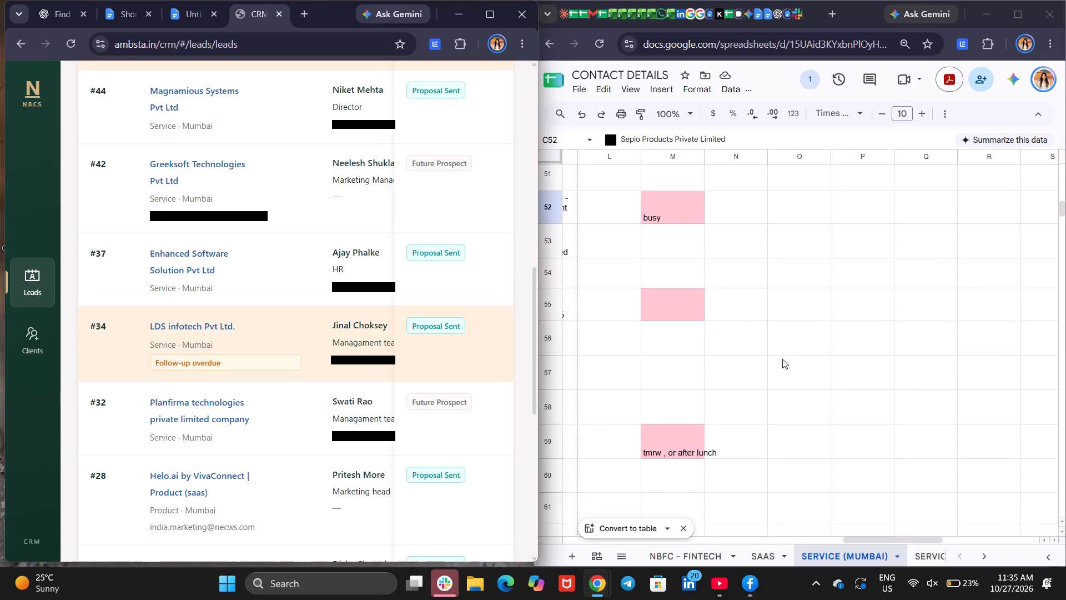
scroll(782, 359, down, 1)
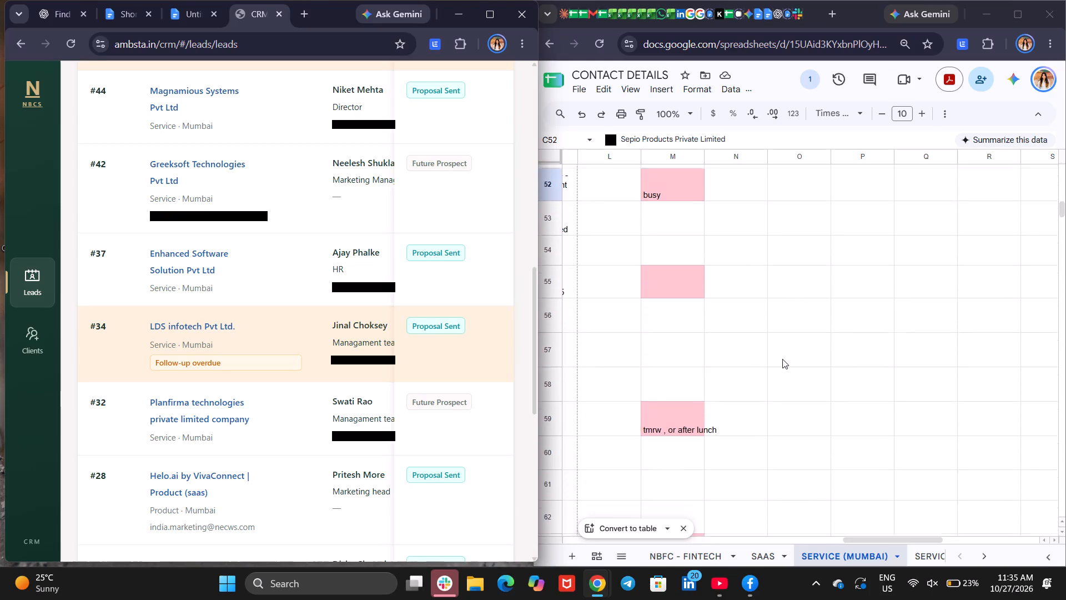
scroll(782, 359, down, 5)
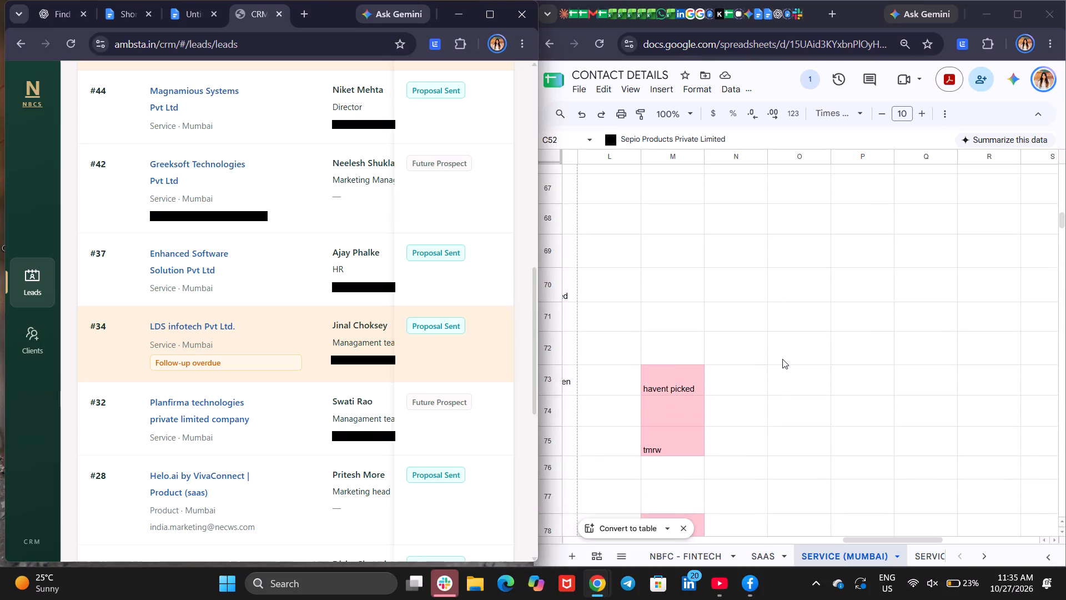
scroll(782, 359, down, 7)
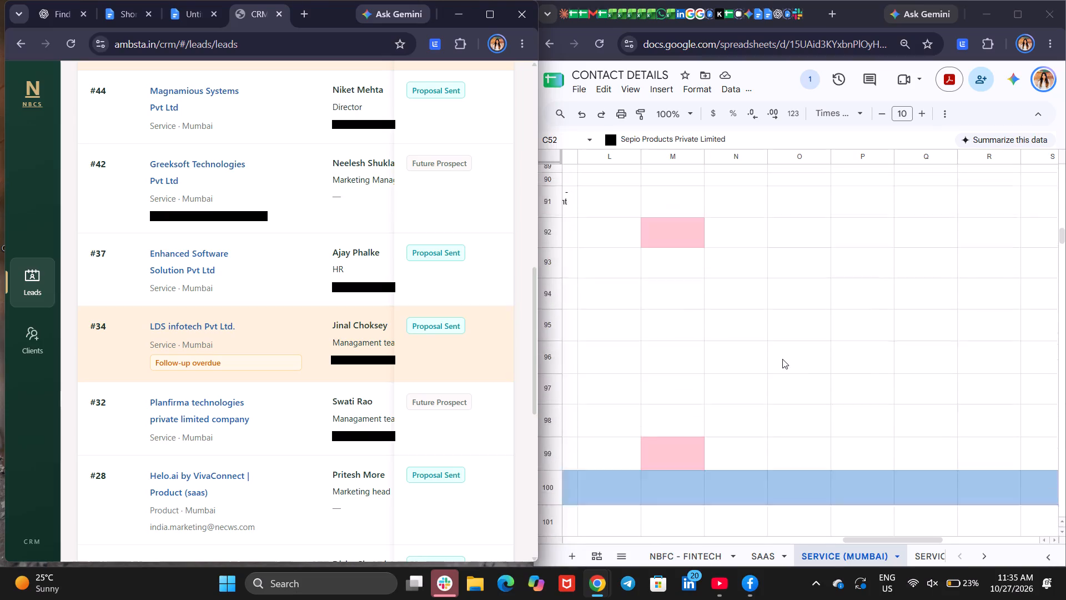
scroll(782, 359, down, 6)
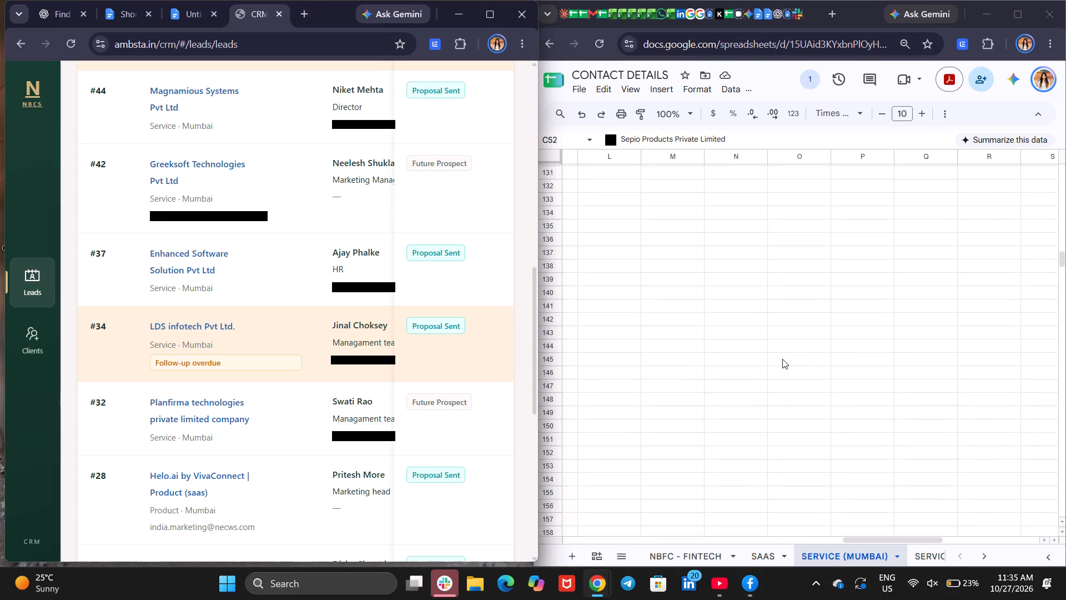
scroll(782, 359, down, 2)
scroll(782, 359, up, 7)
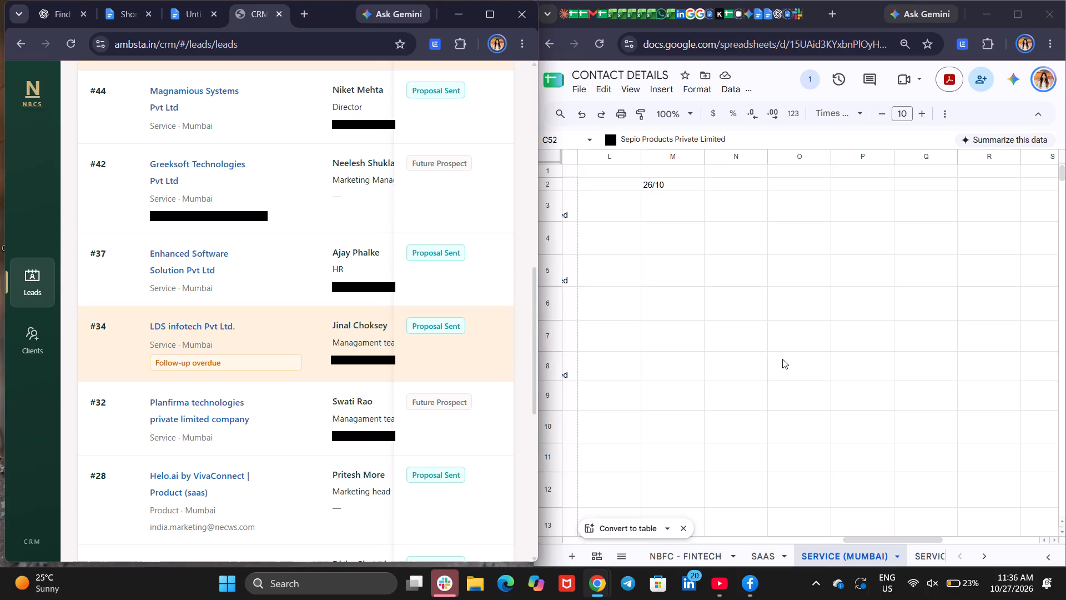
Examine the contact, notes and date columns of the overdue LDS infotech Pvt Ltd. lead in the CRM.
scroll(350, 337, left, 1)
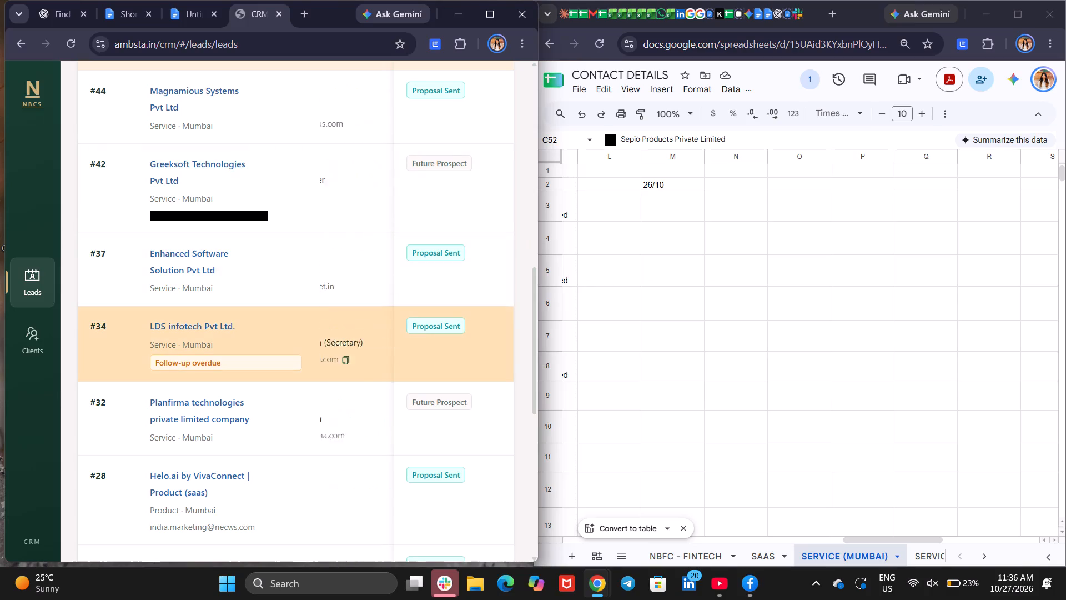
scroll(350, 337, left, 4)
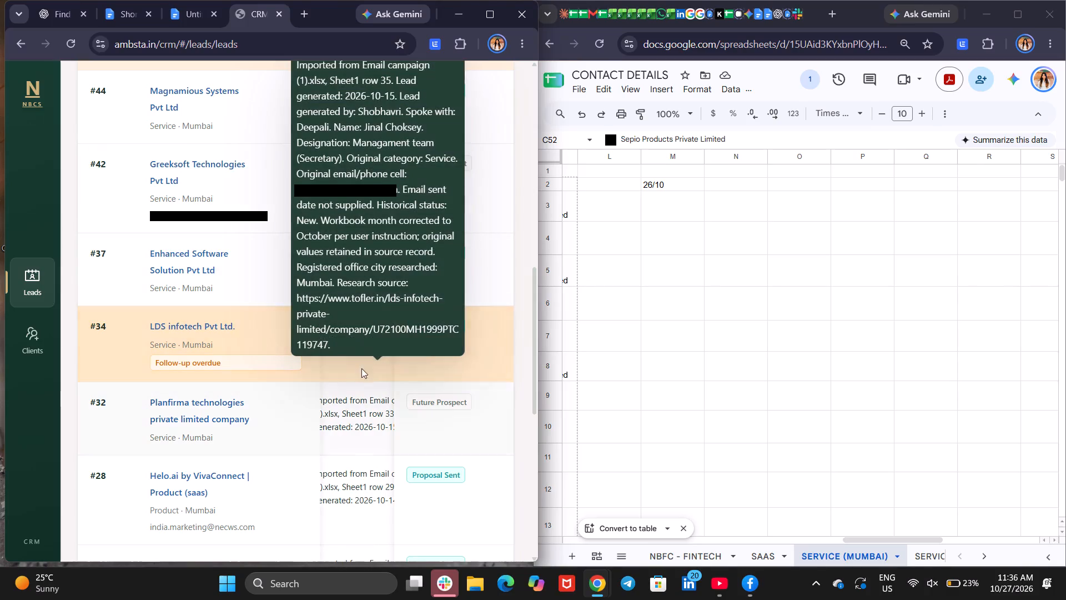
scroll(376, 362, left, 5)
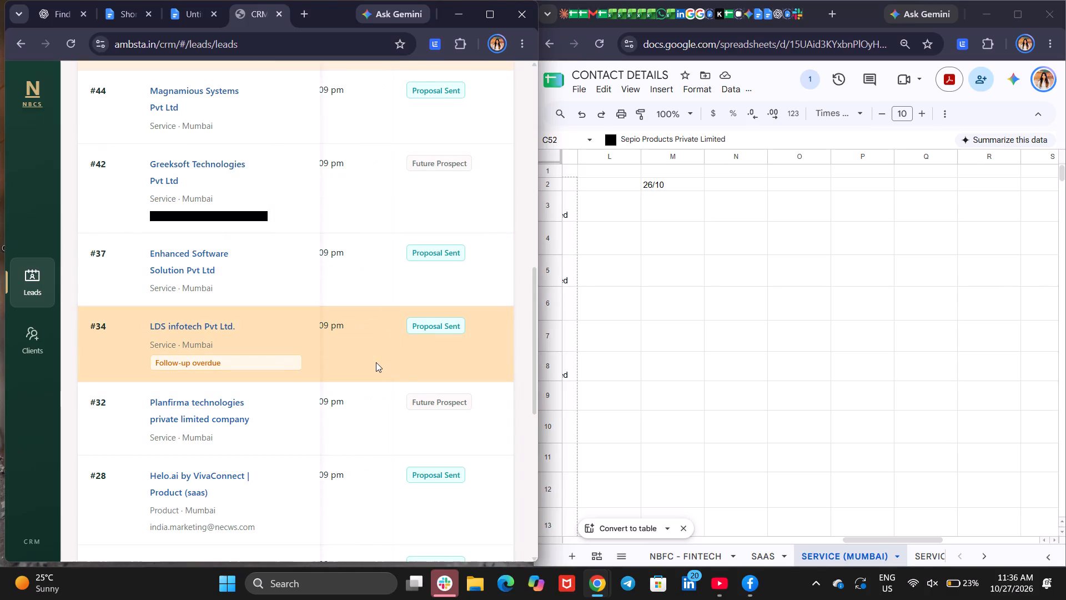
scroll(376, 362, left, 1)
scroll(376, 362, right, 8)
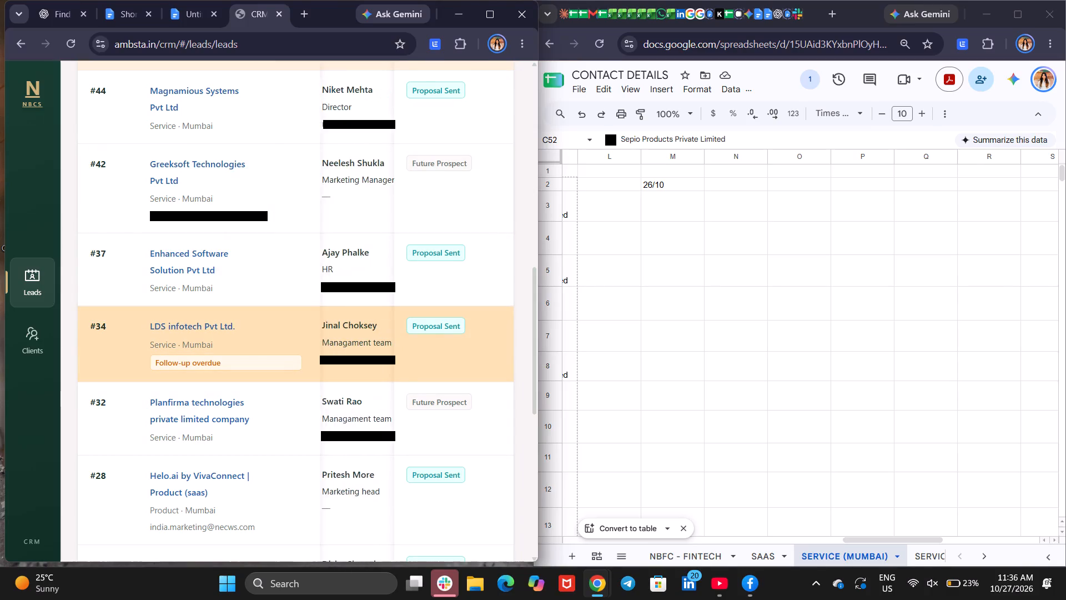
scroll(376, 362, right, 1)
Find LDS Infotech Pvt Ltd in the SERVICE (MUMBAI) sheet, check its call remarks and select its whole row.
scroll(946, 307, down, 3)
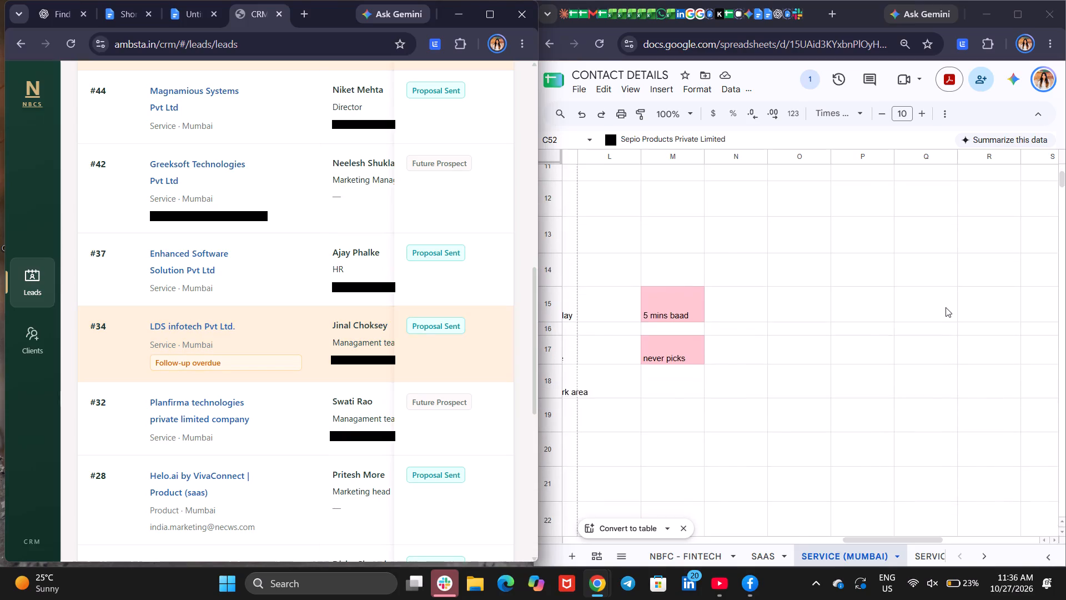
scroll(946, 307, right, 9)
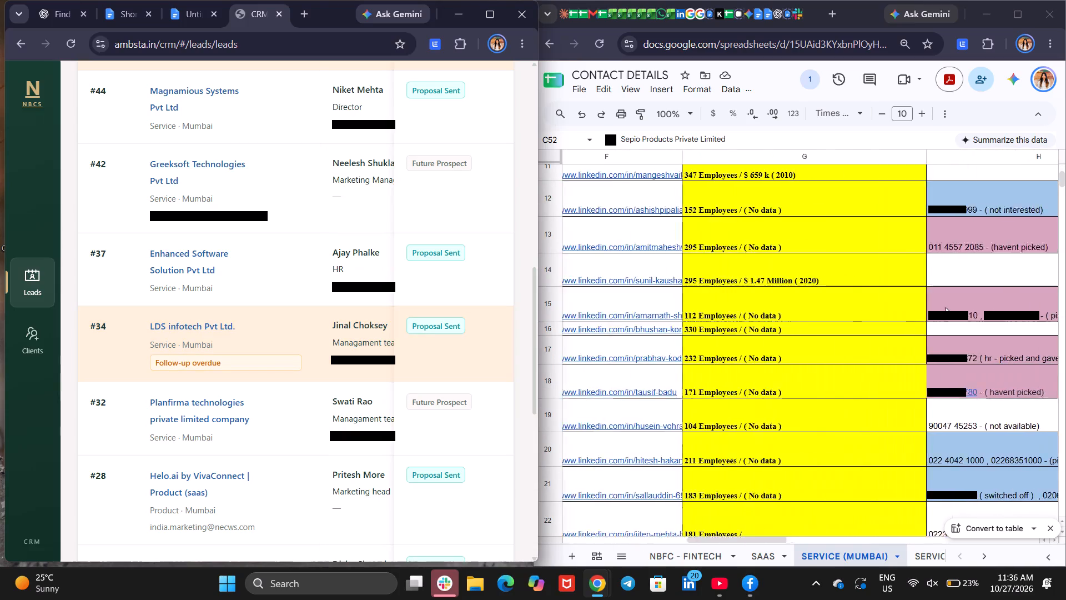
scroll(946, 307, right, 4)
scroll(946, 307, left, 1)
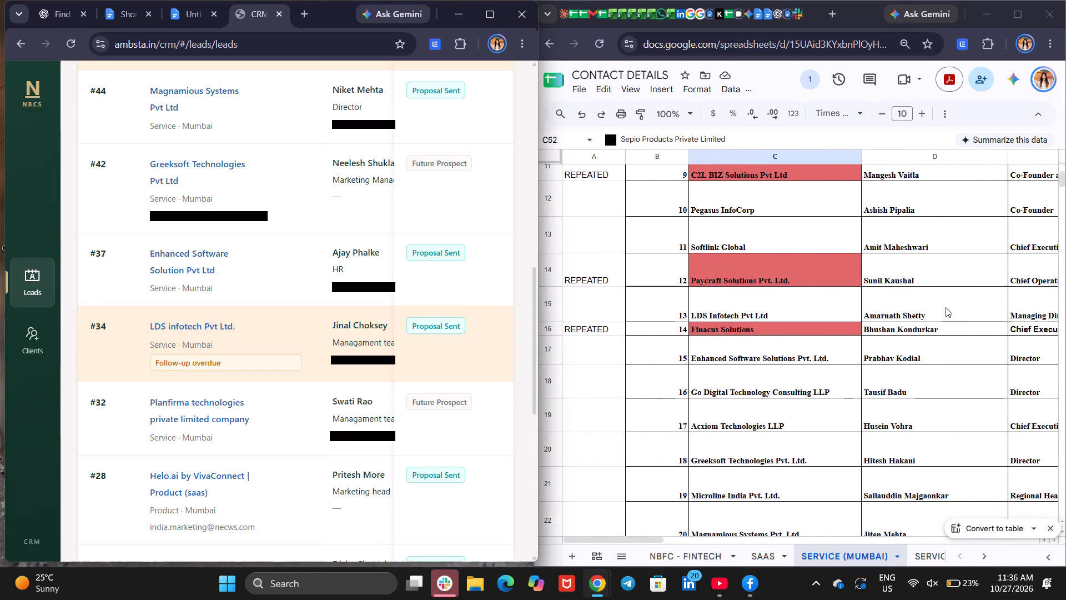
scroll(946, 307, left, 7)
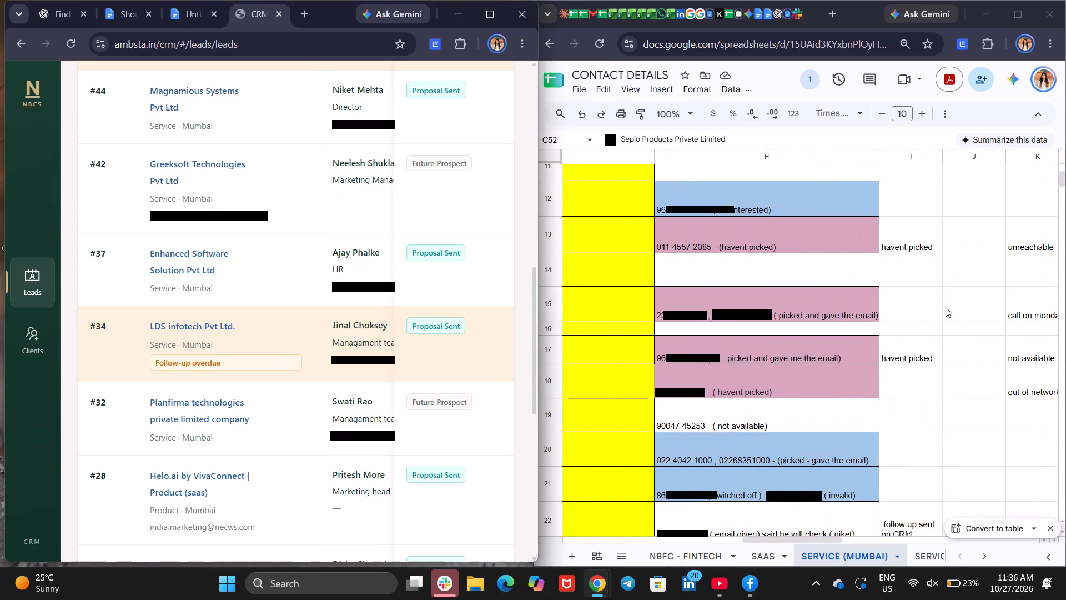
scroll(946, 307, left, 3)
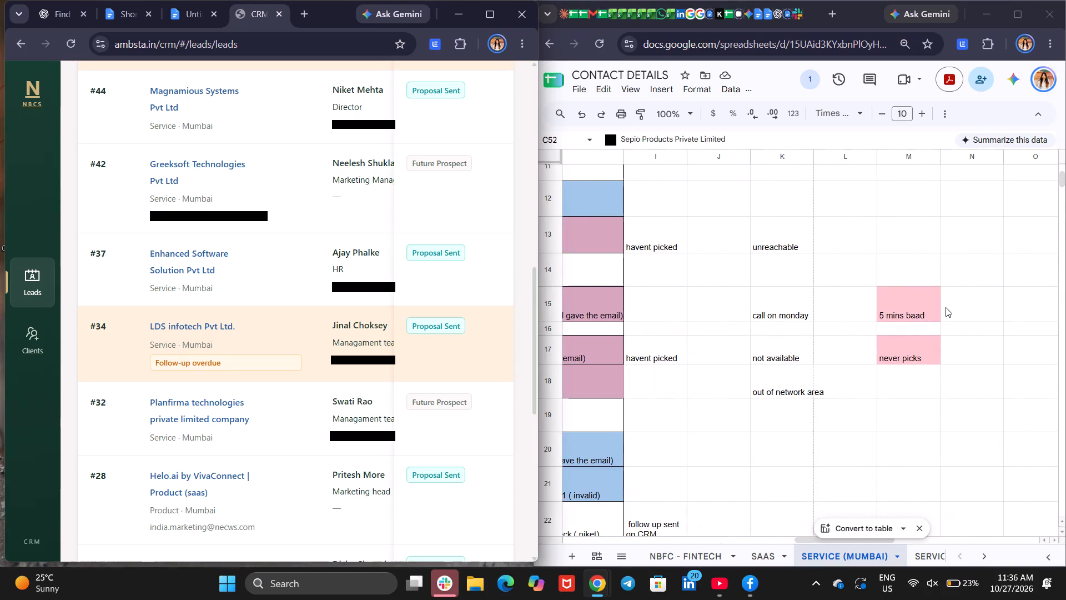
click(549, 313)
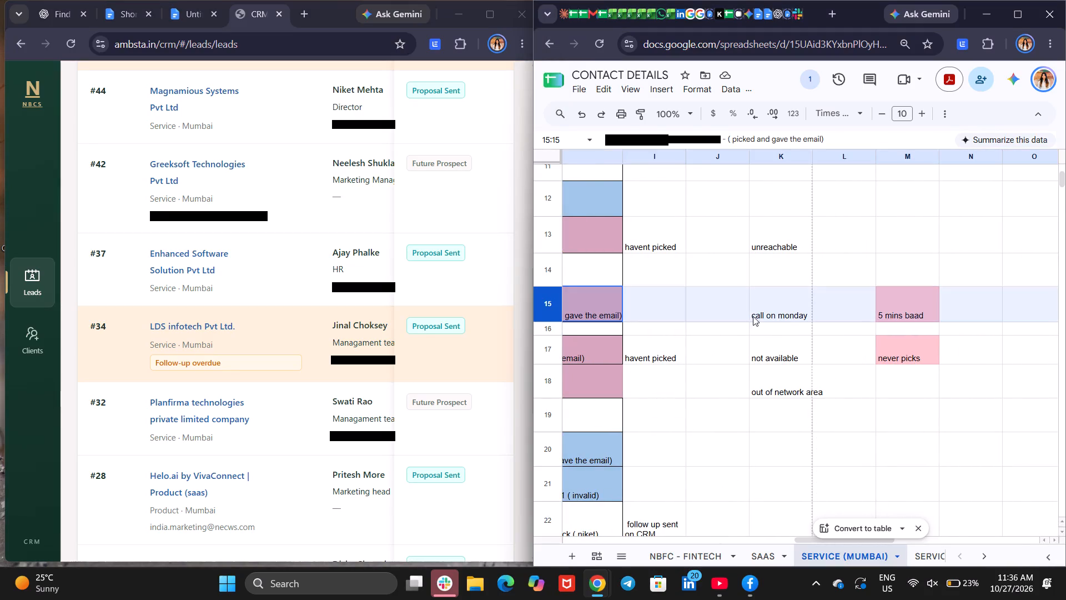
Compare the contact person, designation, phone remarks and follow-up notes across the selected LDS Infotech row.
scroll(785, 316, right, 10)
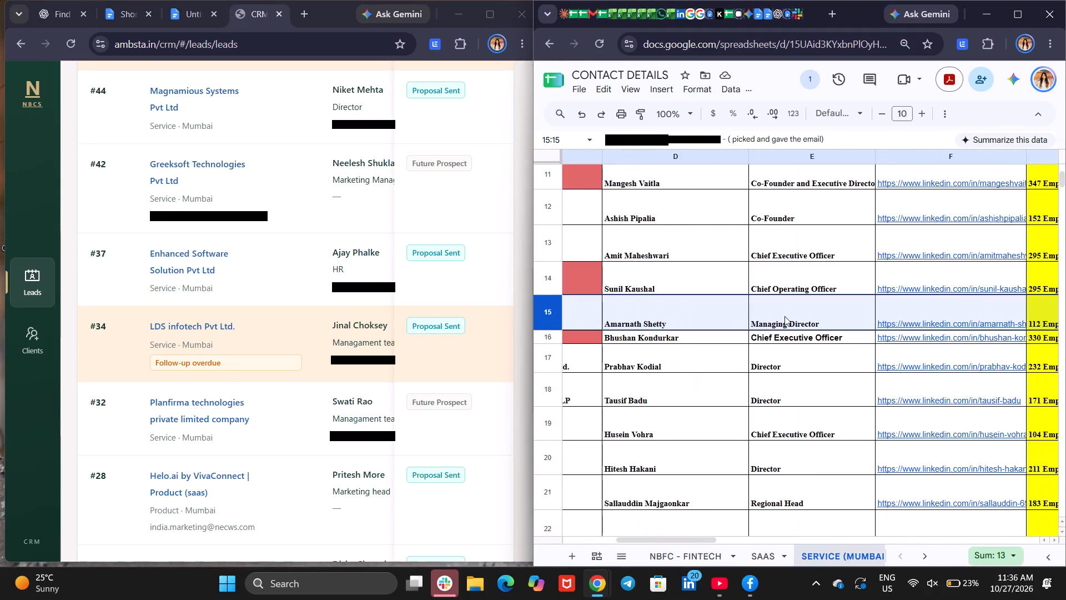
scroll(785, 316, left, 5)
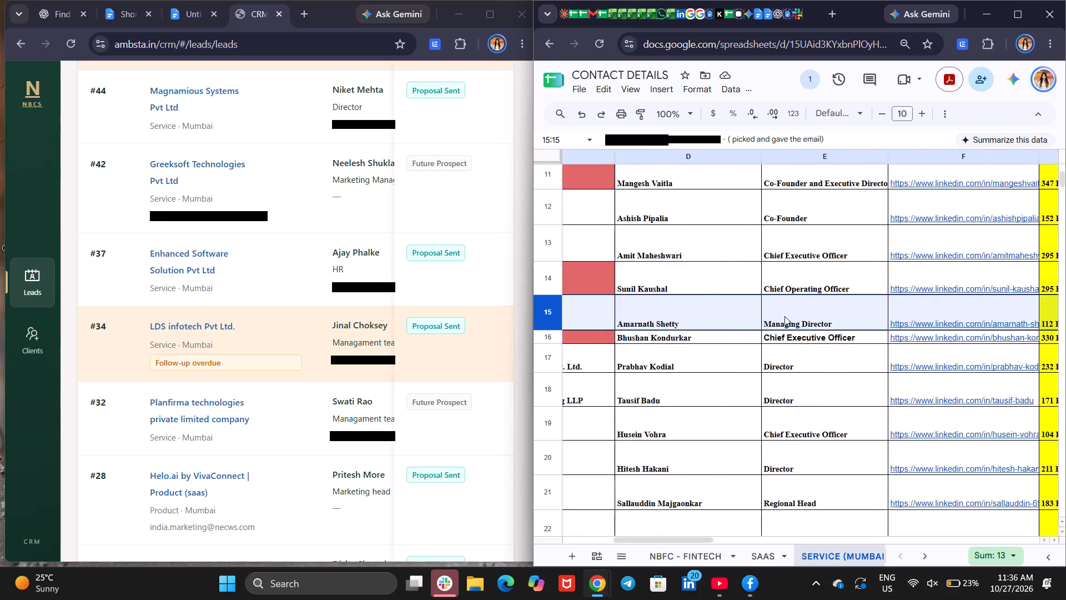
scroll(785, 316, left, 6)
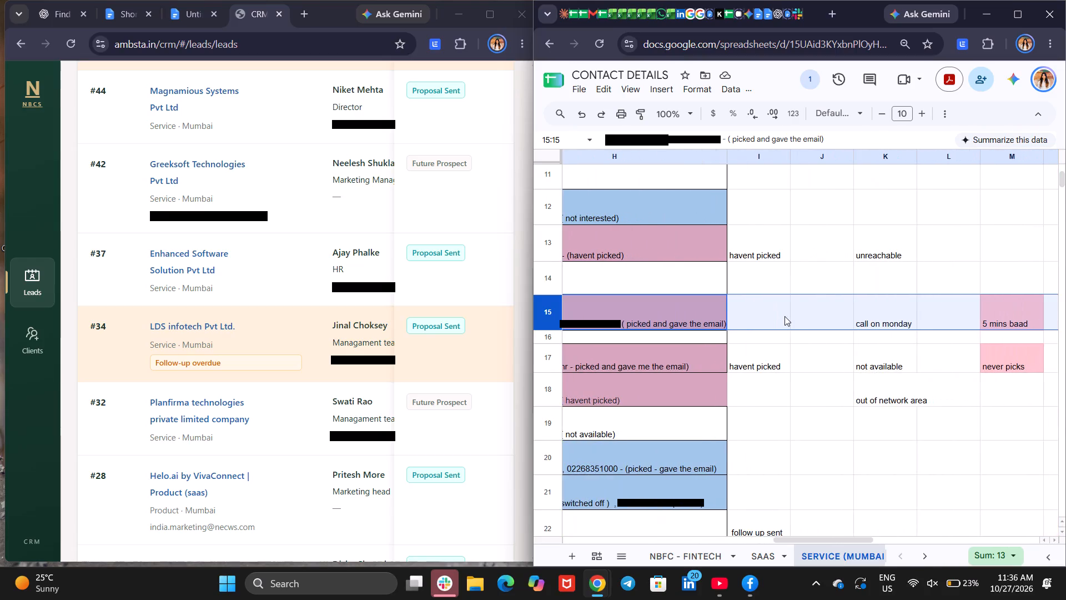
scroll(785, 316, right, 1)
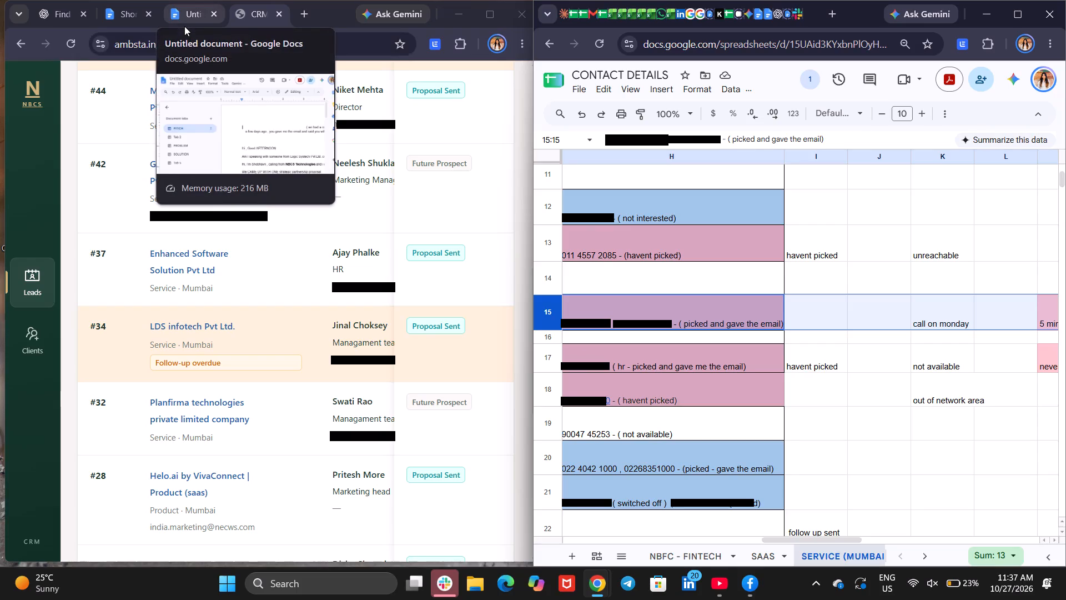
scroll(673, 271, left, 2)
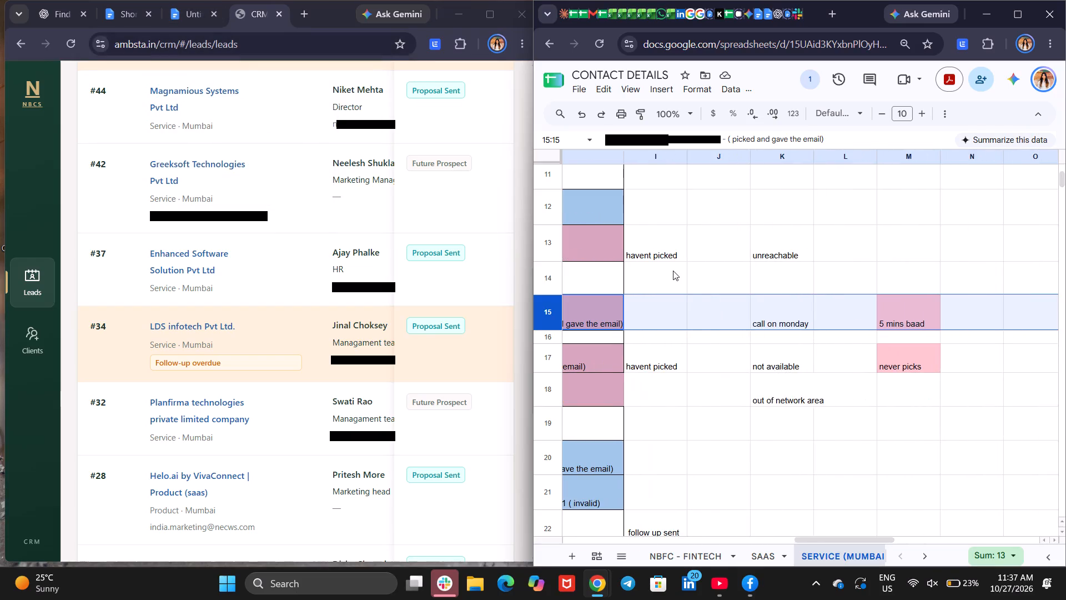
scroll(673, 271, right, 4)
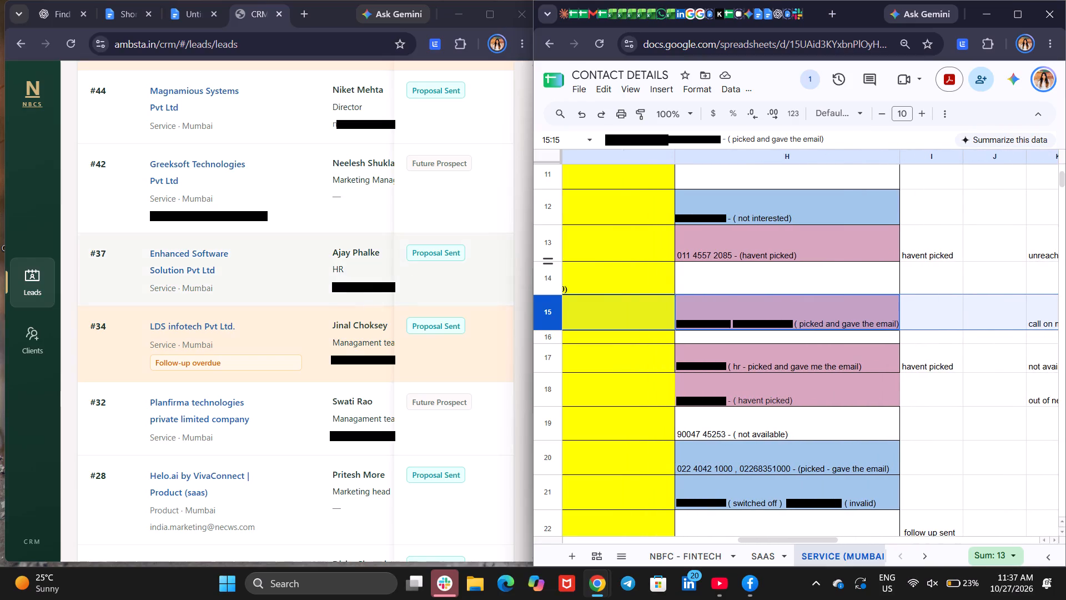
Check the referral column of the LDS infotech Pvt Ltd. lead in the CRM list.
scroll(353, 328, left, 1)
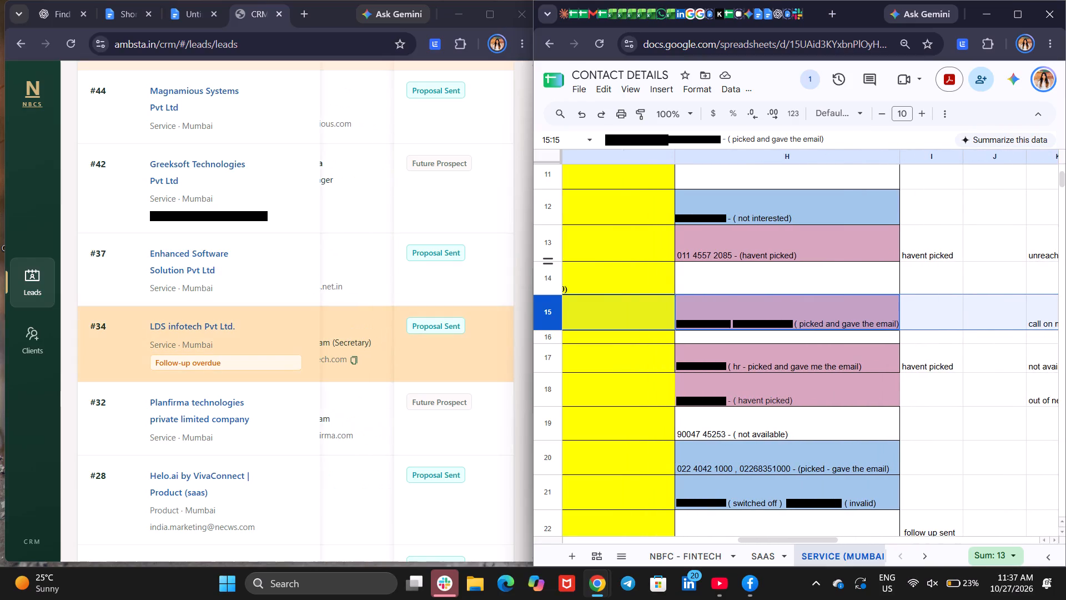
scroll(353, 328, left, 1)
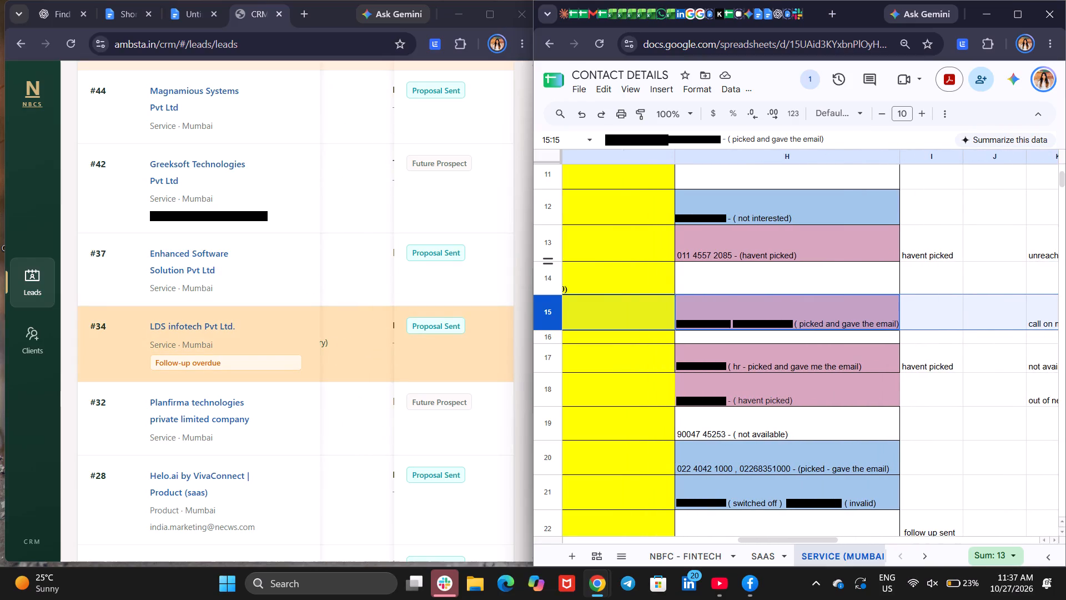
scroll(353, 328, left, 1)
scroll(353, 328, down, 1)
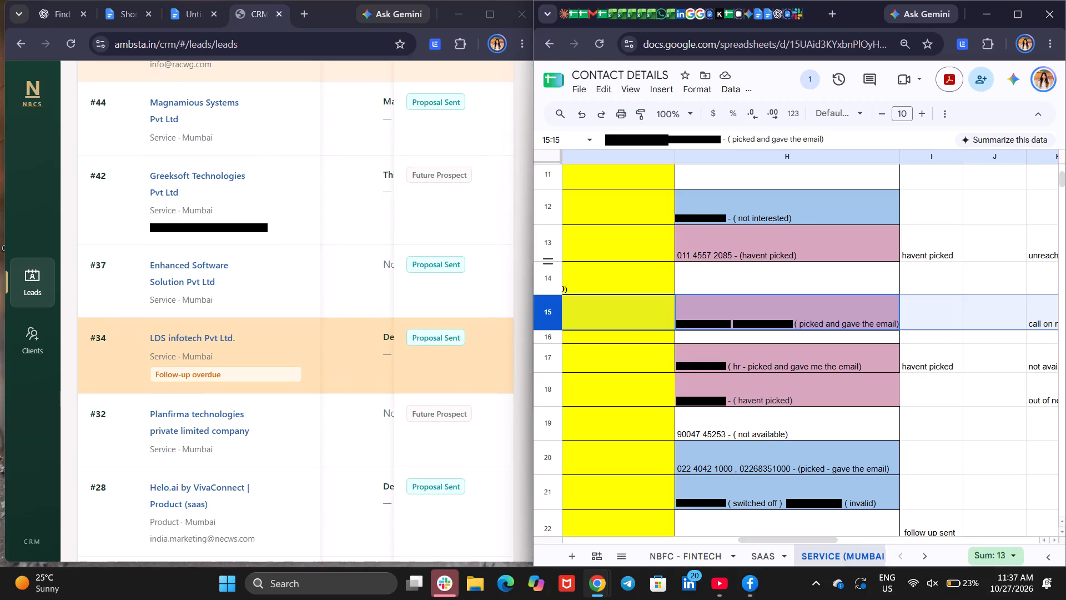
scroll(353, 328, left, 2)
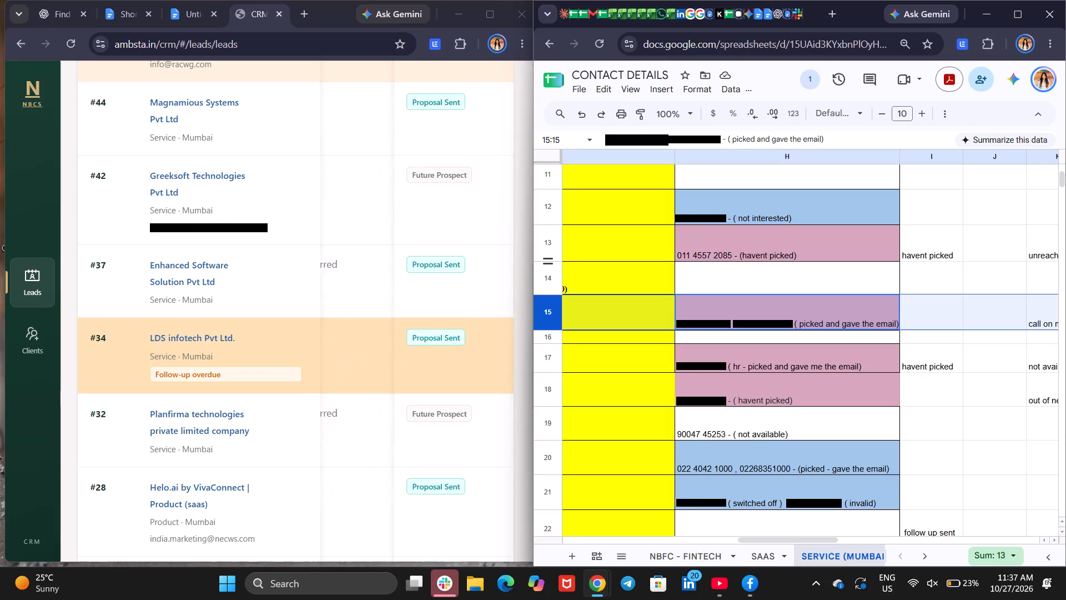
scroll(353, 328, right, 1)
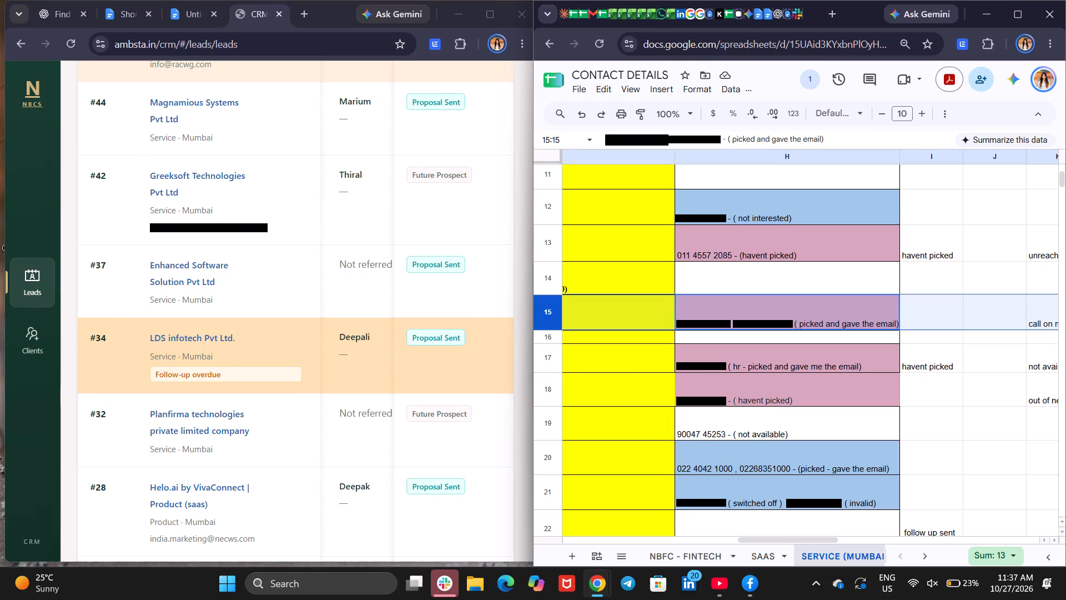
Select the empty cell N15 in the LDS Infotech row, just after its 26/10 call remark.
scroll(802, 313, left, 5)
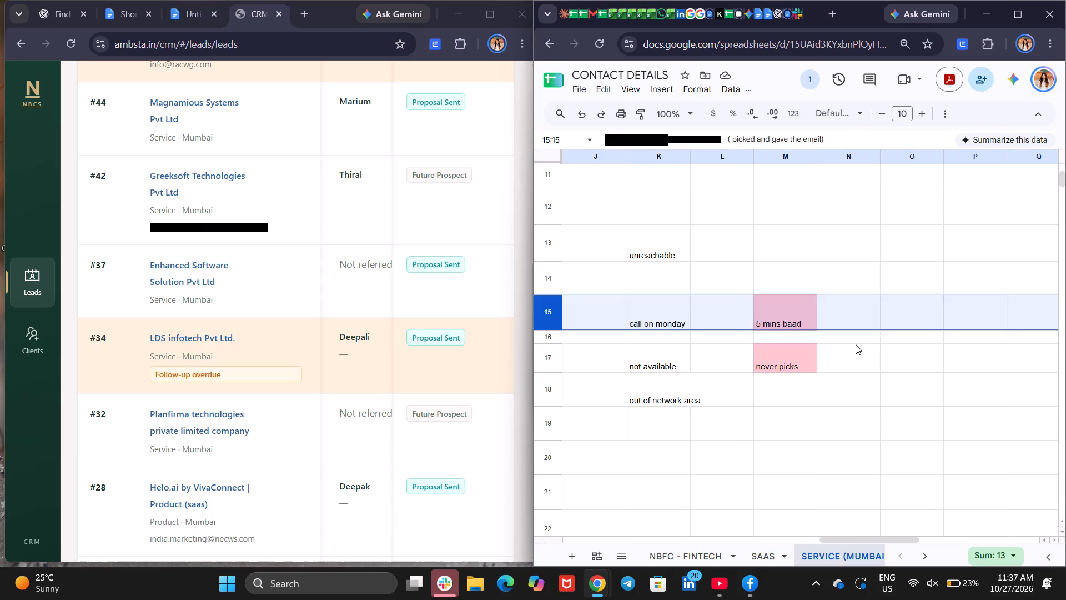
click(856, 344)
click(861, 319)
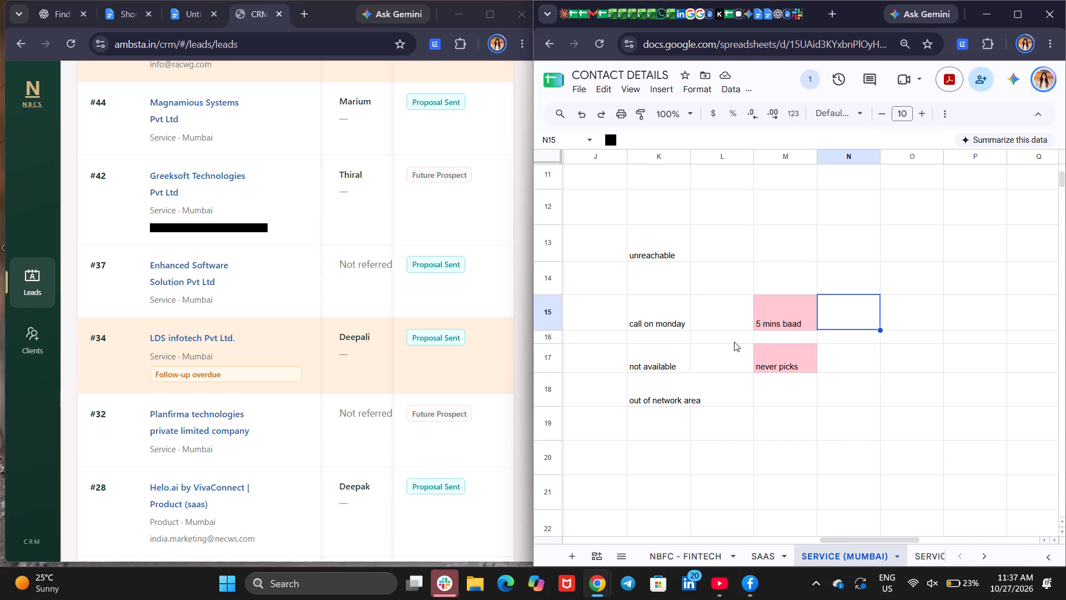
Check the contact person and designation of the LDS infotech Pvt Ltd. lead in the CRM list.
scroll(355, 359, right, 2)
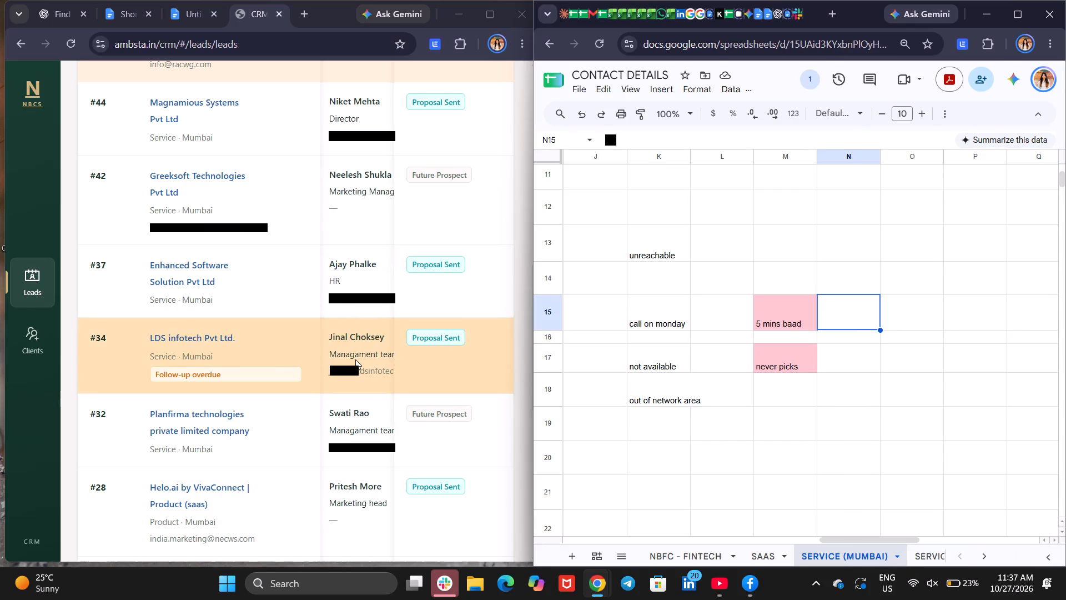
scroll(355, 359, left, 1)
scroll(355, 359, right, 1)
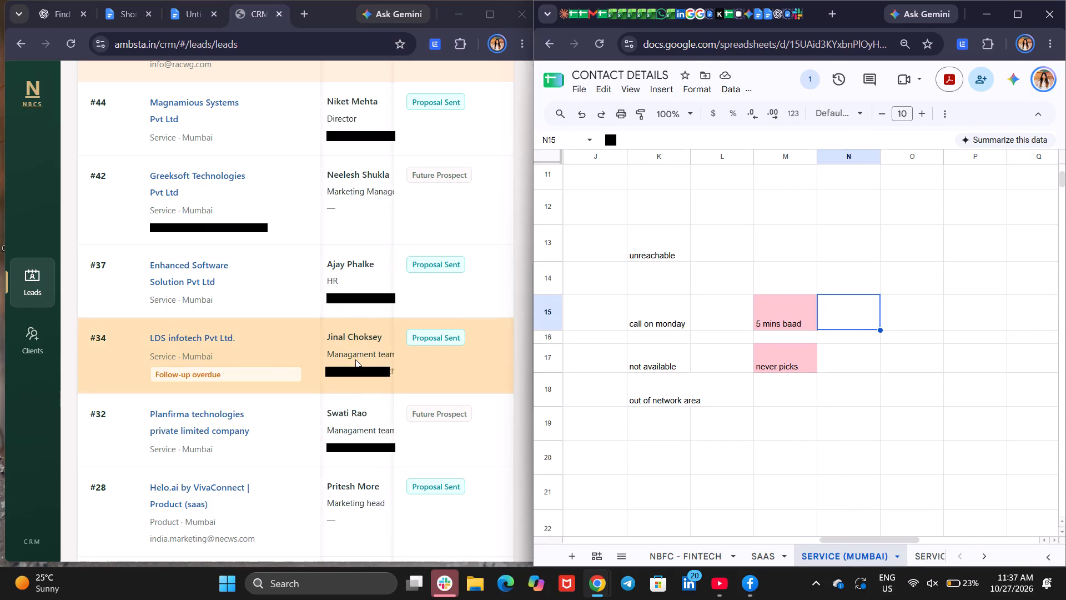
scroll(355, 359, right, 1)
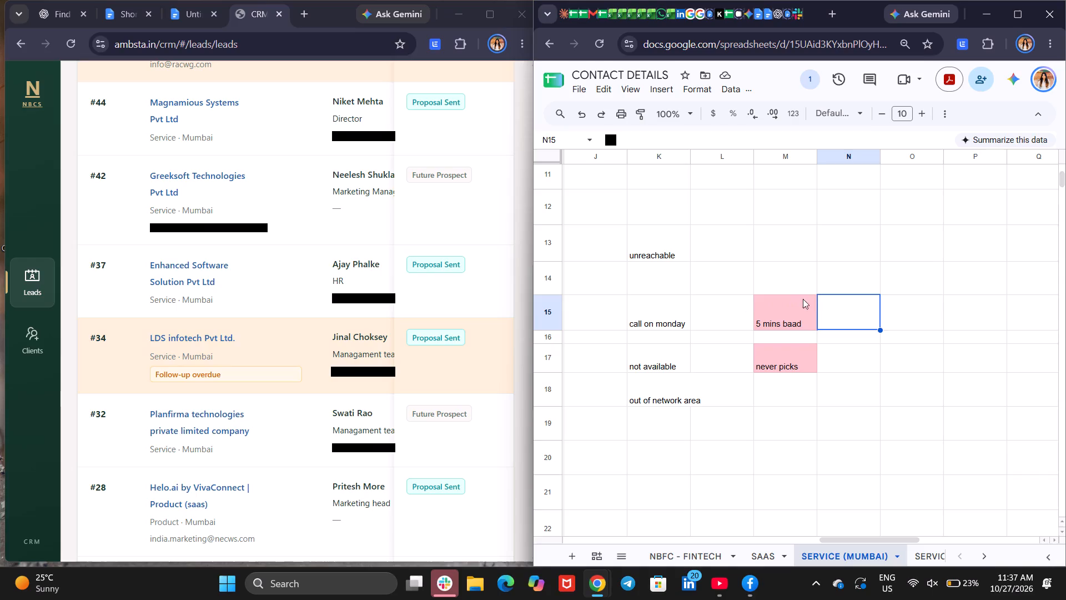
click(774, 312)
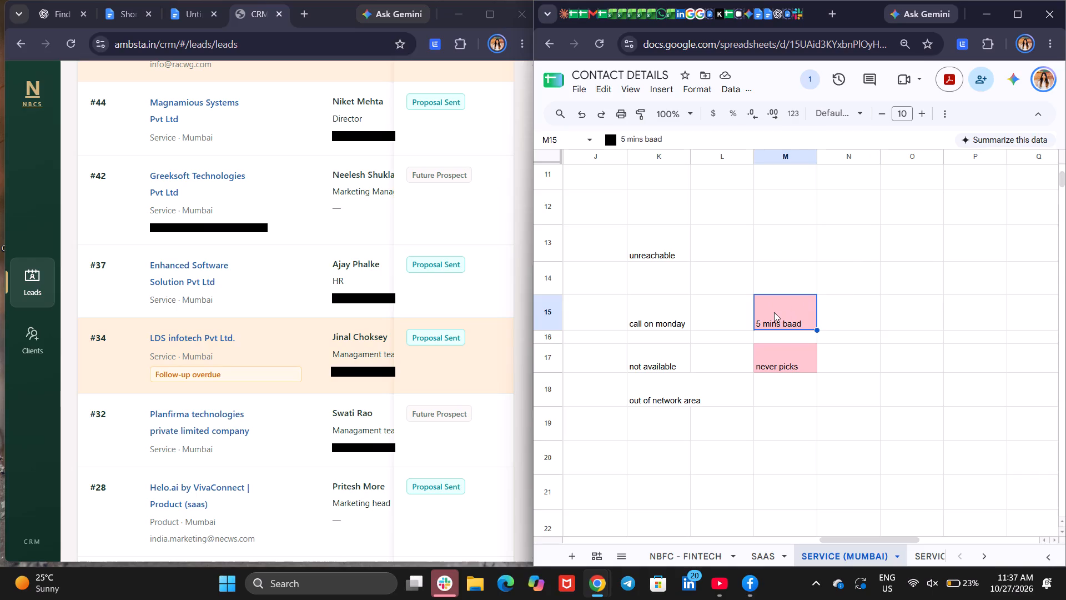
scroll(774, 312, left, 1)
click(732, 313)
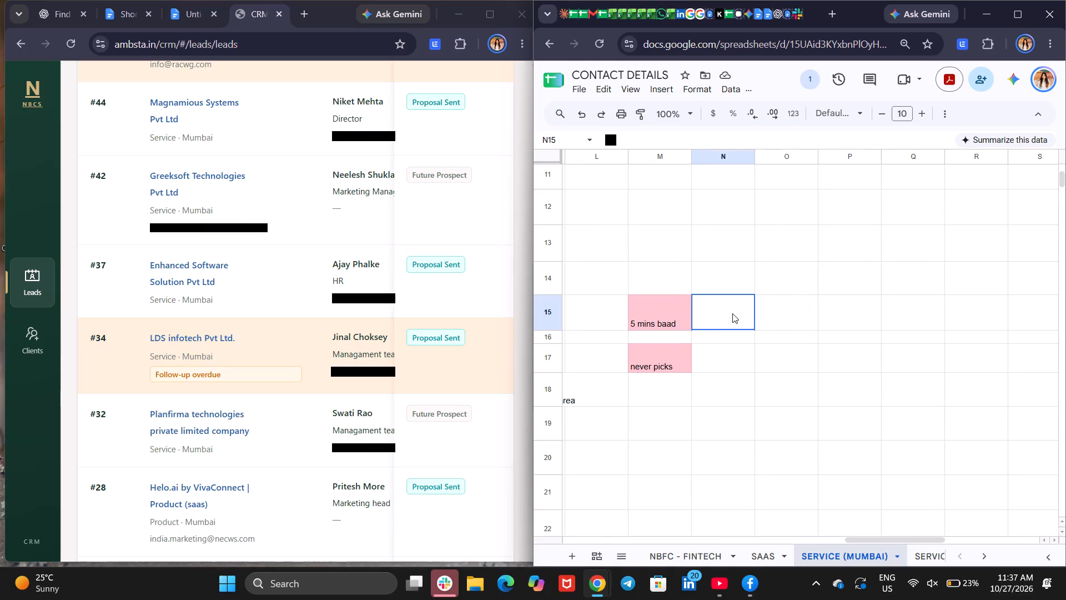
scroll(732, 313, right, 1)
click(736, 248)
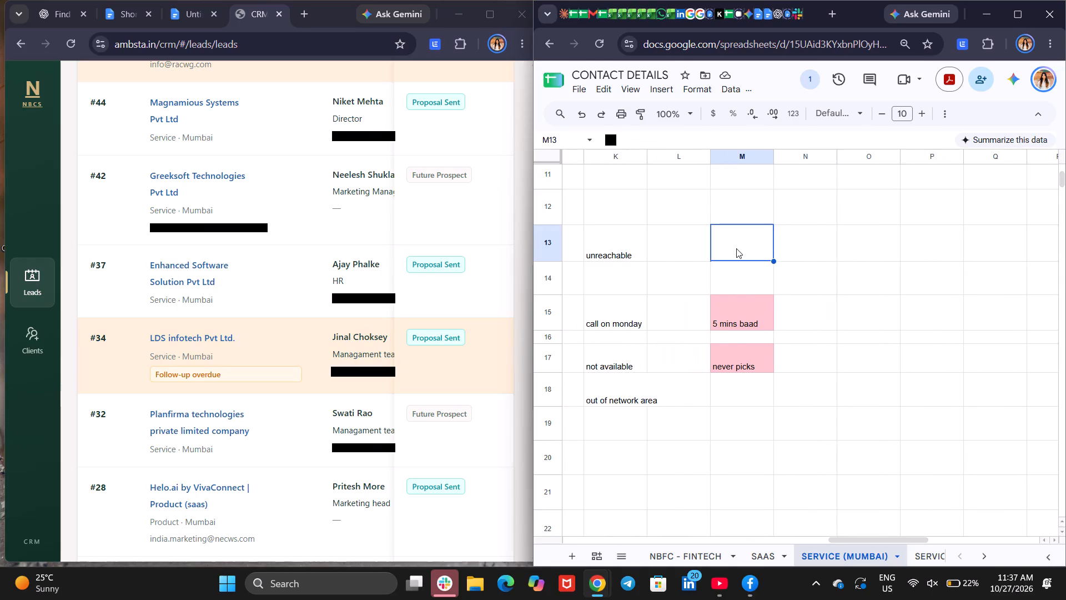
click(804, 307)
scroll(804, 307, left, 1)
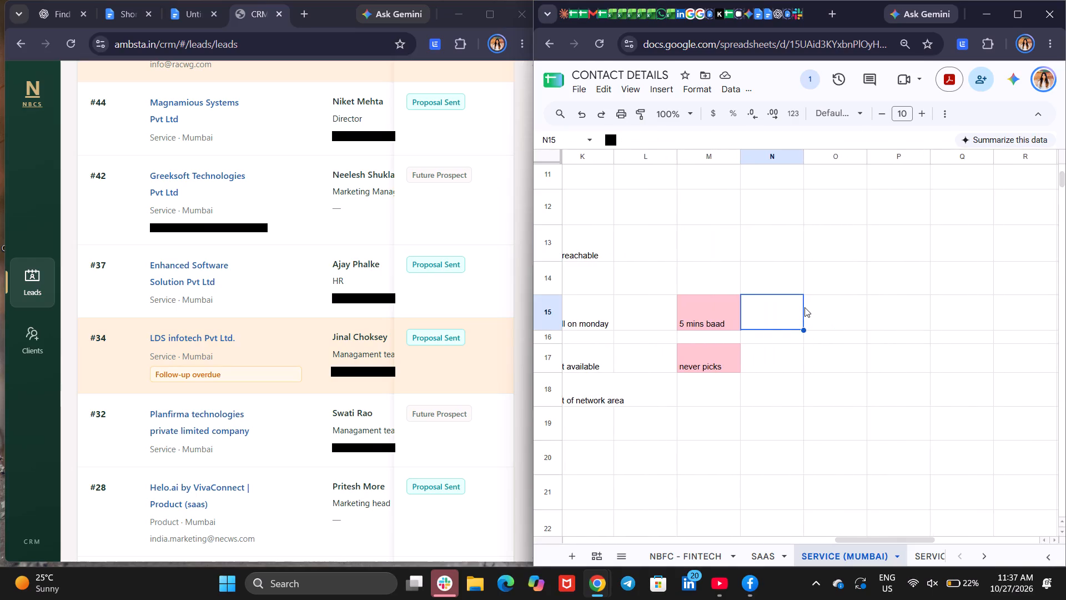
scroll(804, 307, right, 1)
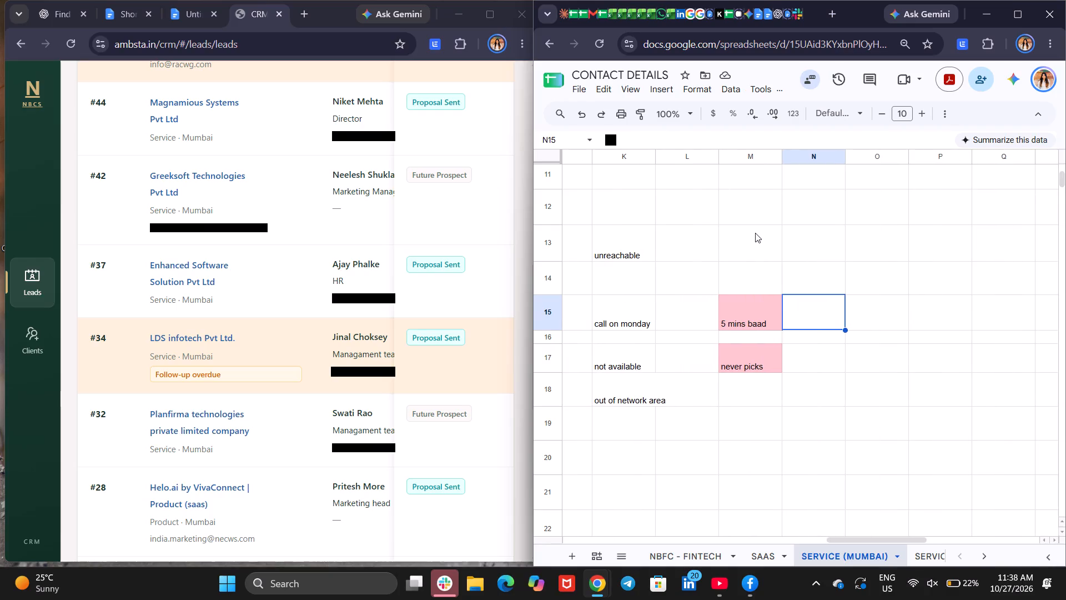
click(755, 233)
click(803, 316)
Add the date heading 27/10 in cell N2, beside the 26/10 heading of the SERVICE (MUMBAI) sheet.
scroll(803, 316, up, 5)
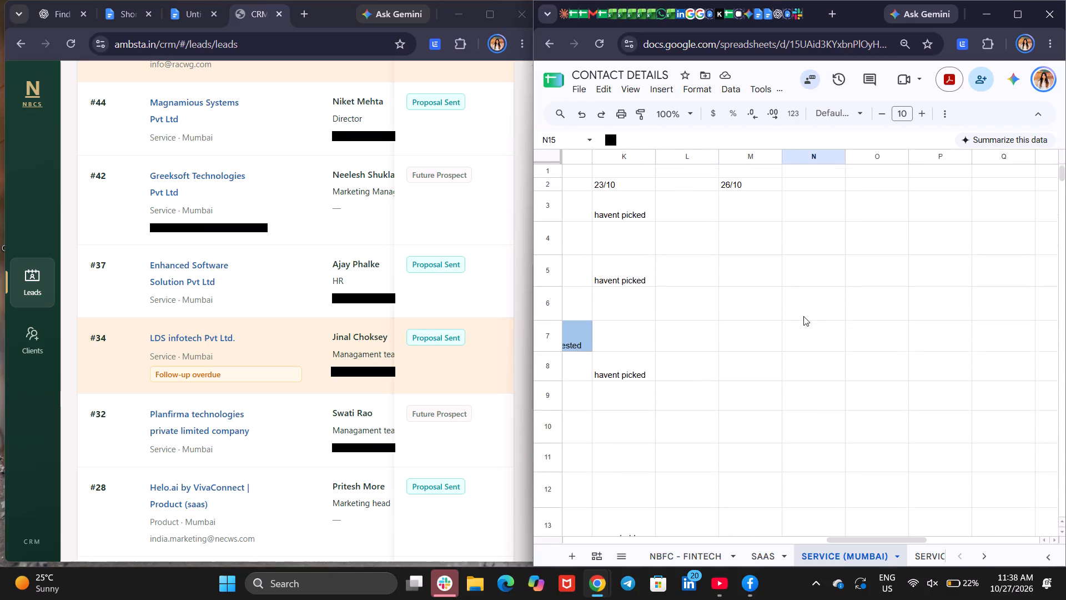
scroll(803, 316, up, 2)
scroll(803, 316, down, 3)
scroll(803, 316, up, 1)
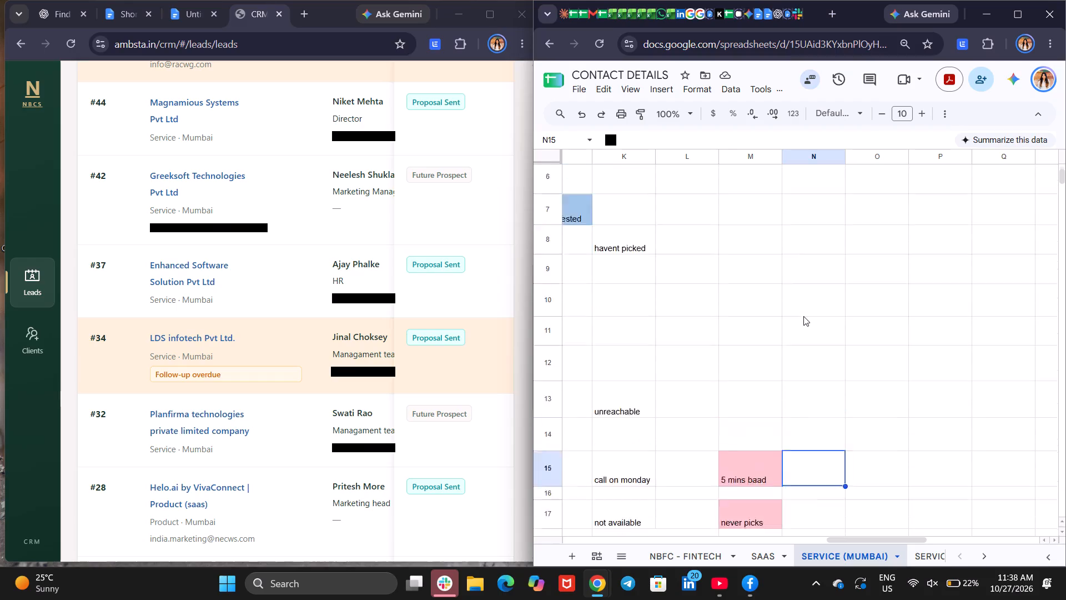
scroll(803, 316, up, 3)
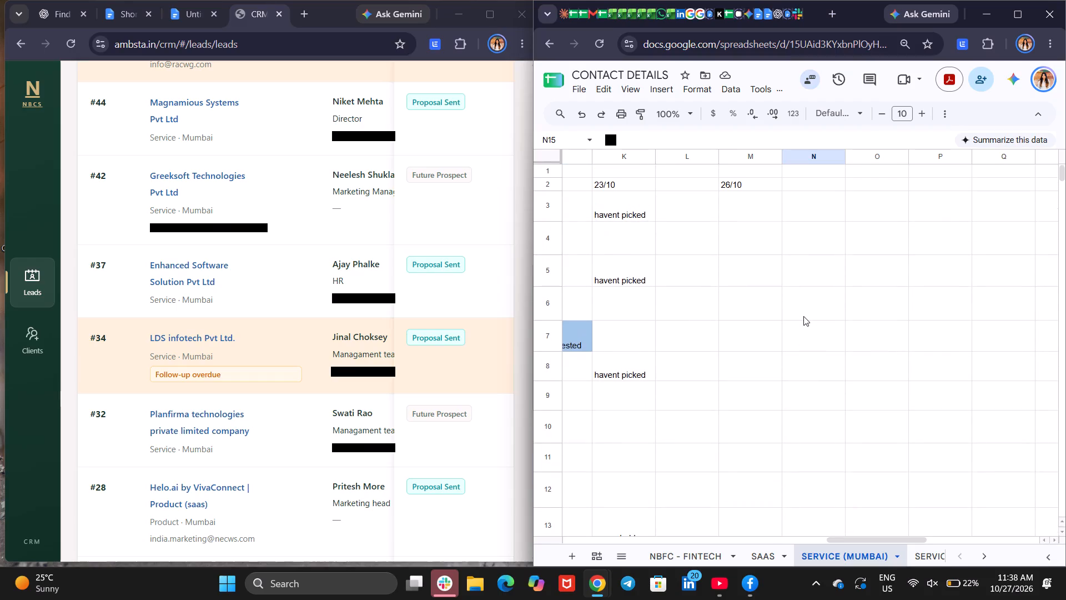
double_click(819, 185)
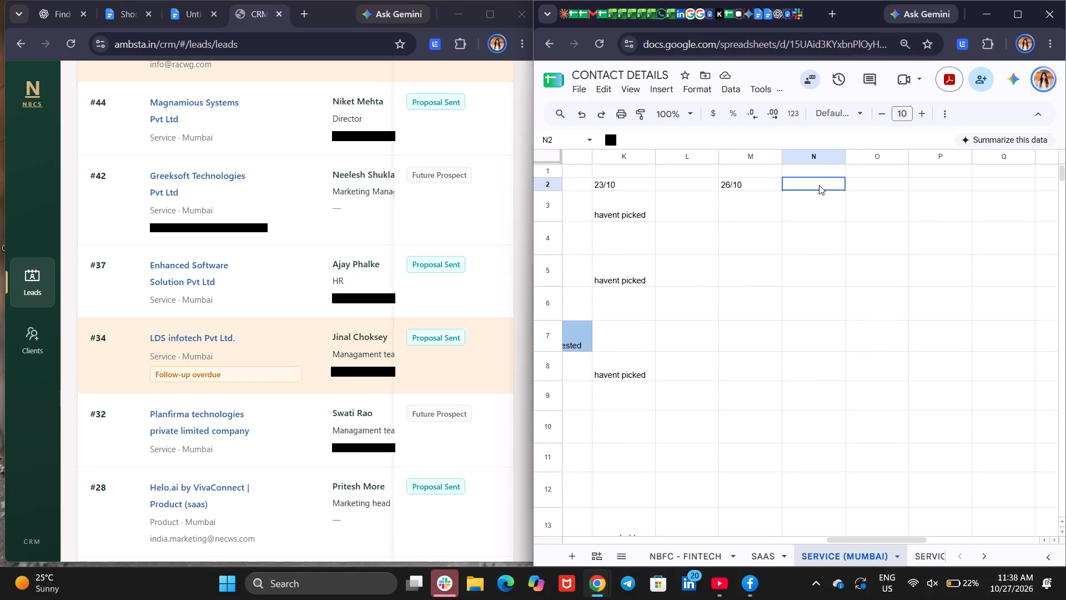
text(27)
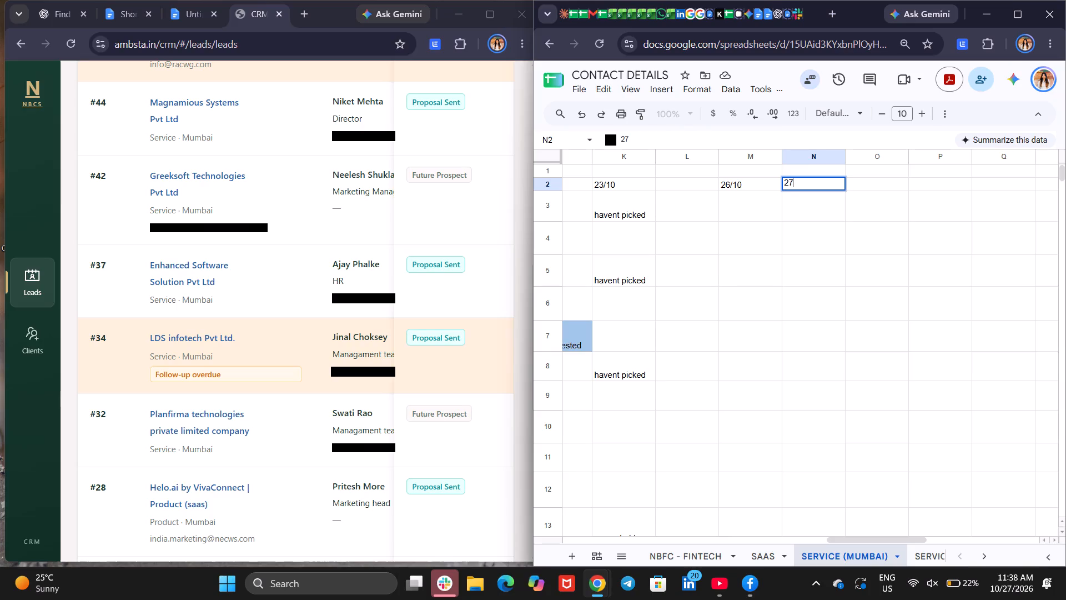
key(slash)
text(1-)
key(BackSpace)
key(0)
click(808, 217)
Record the call remark "tmrw around 12" for LDS Infotech in cell N15, under the 27/10 heading.
scroll(814, 333, down, 1)
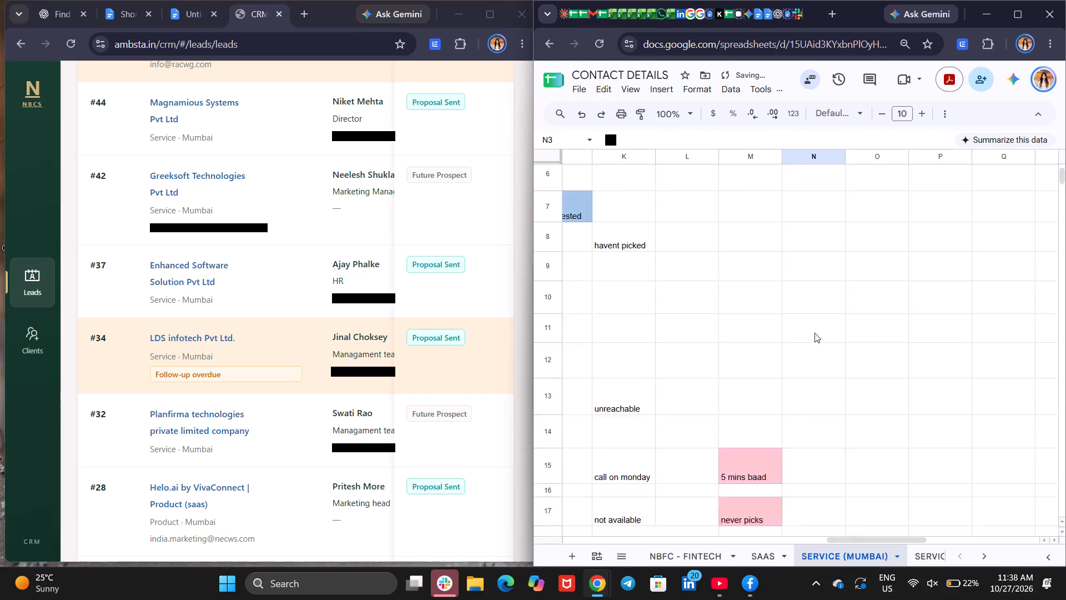
scroll(814, 333, down, 2)
double_click(816, 261)
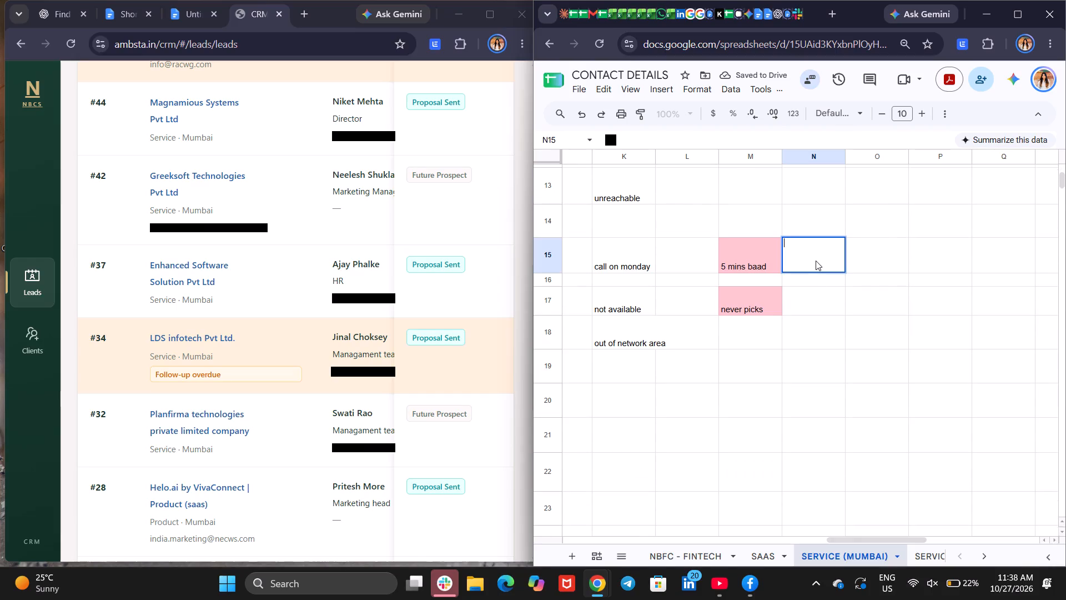
text(tmre)
key(space)
key(BackSpace)
key(BackSpace)
text(w around 12)
key(space)
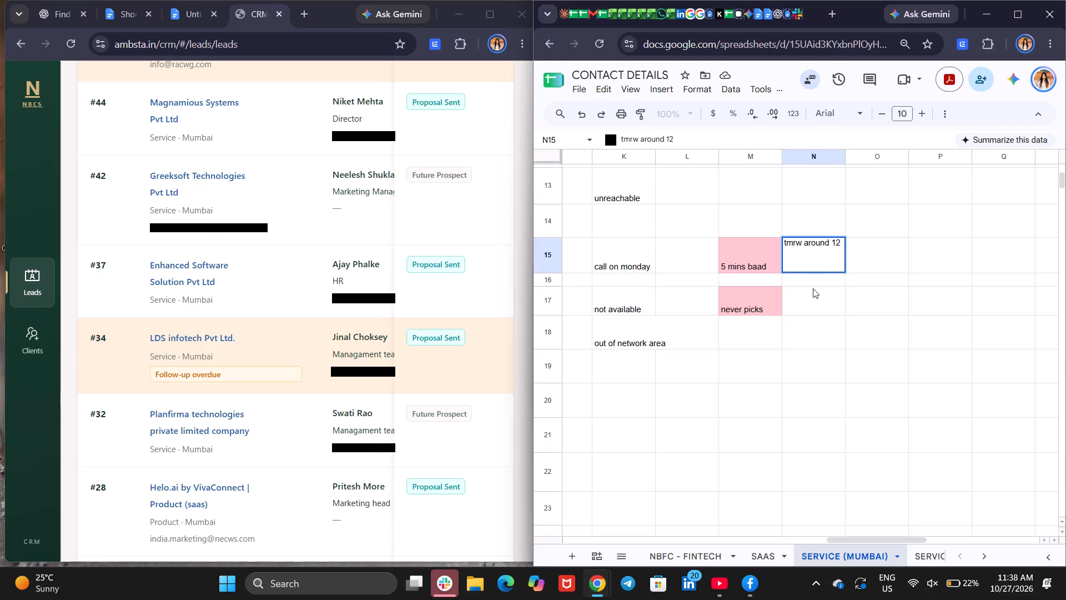
click(801, 297)
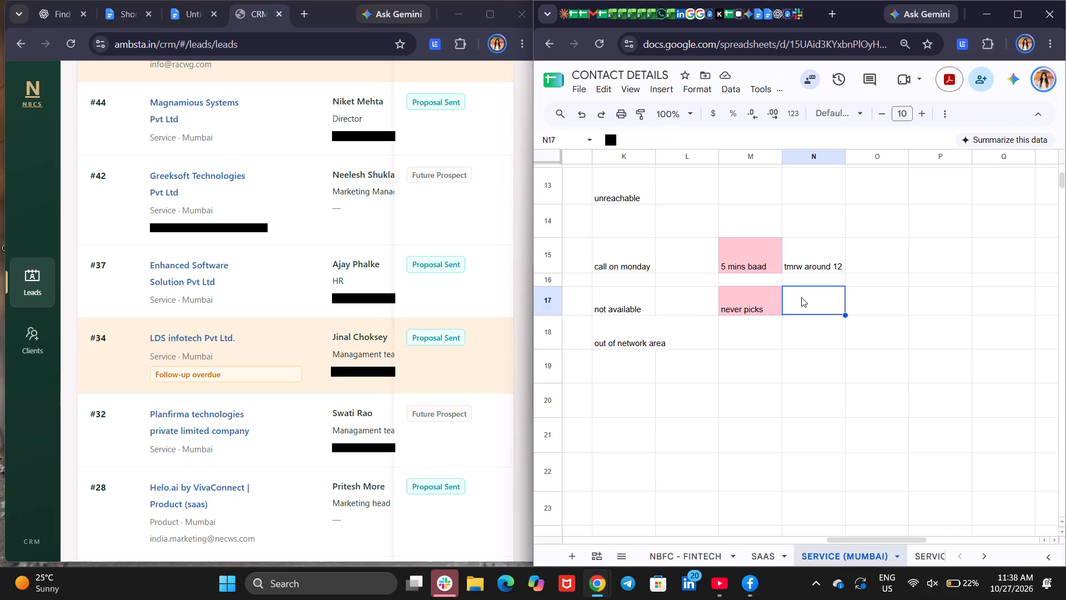
Find row 34, which has the 26/10 call remark "after 10 mins", and select the whole row.
scroll(751, 306, down, 1)
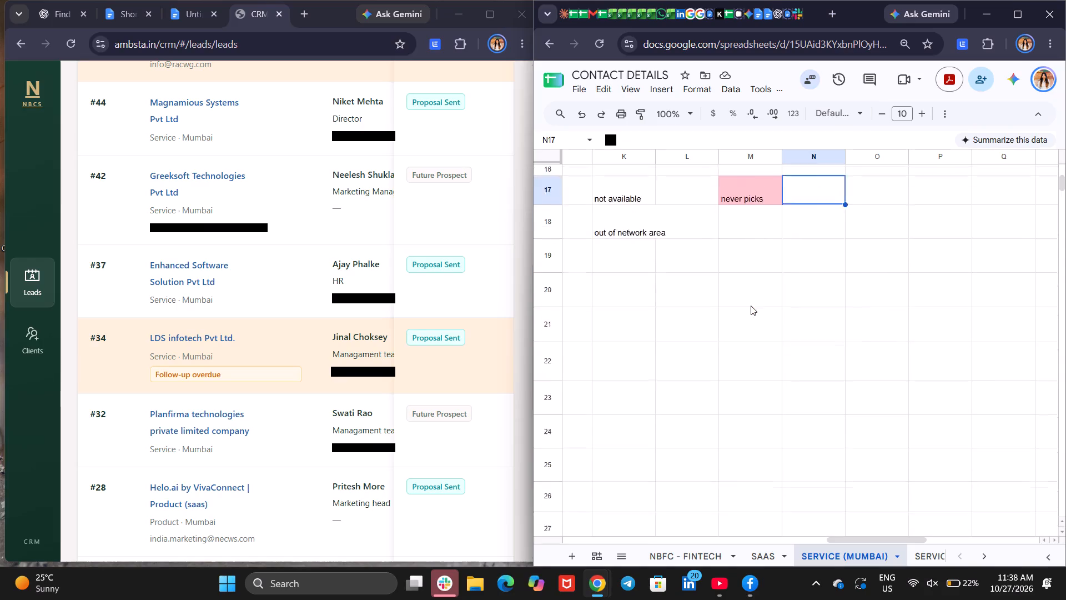
scroll(751, 306, down, 6)
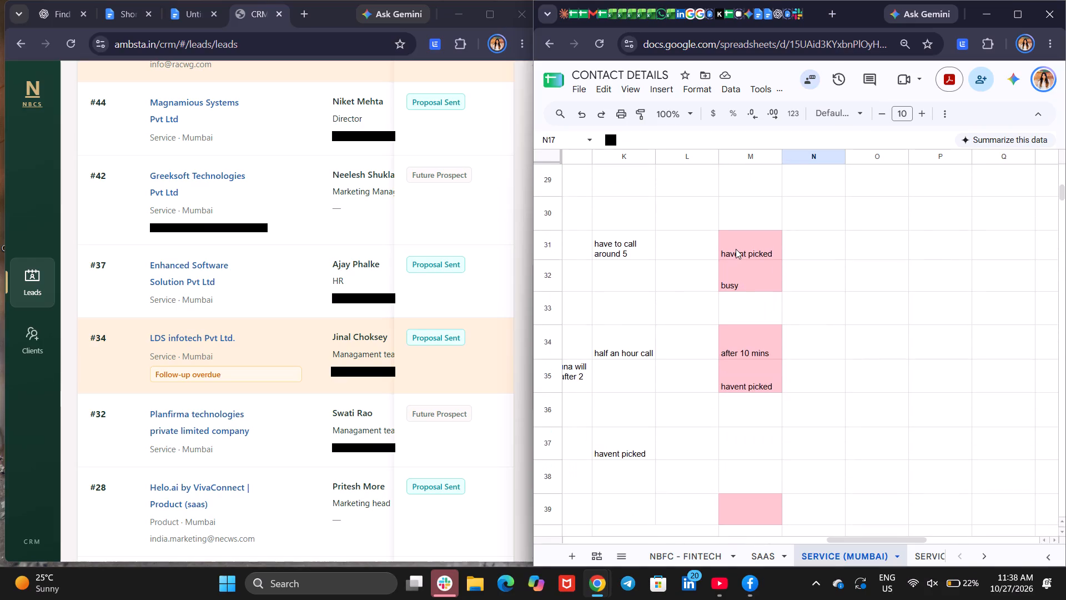
click(768, 352)
click(547, 352)
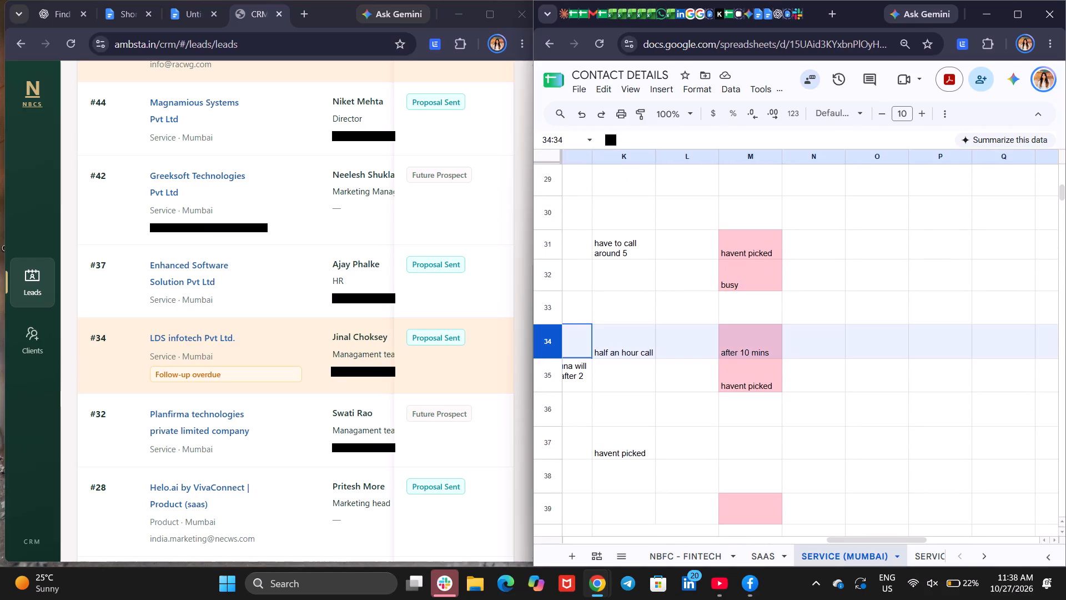
Examine the company, contact person, designation, company size, phone remarks and follow-up notes across the selected Newel Infotech row.
scroll(709, 348, right, 10)
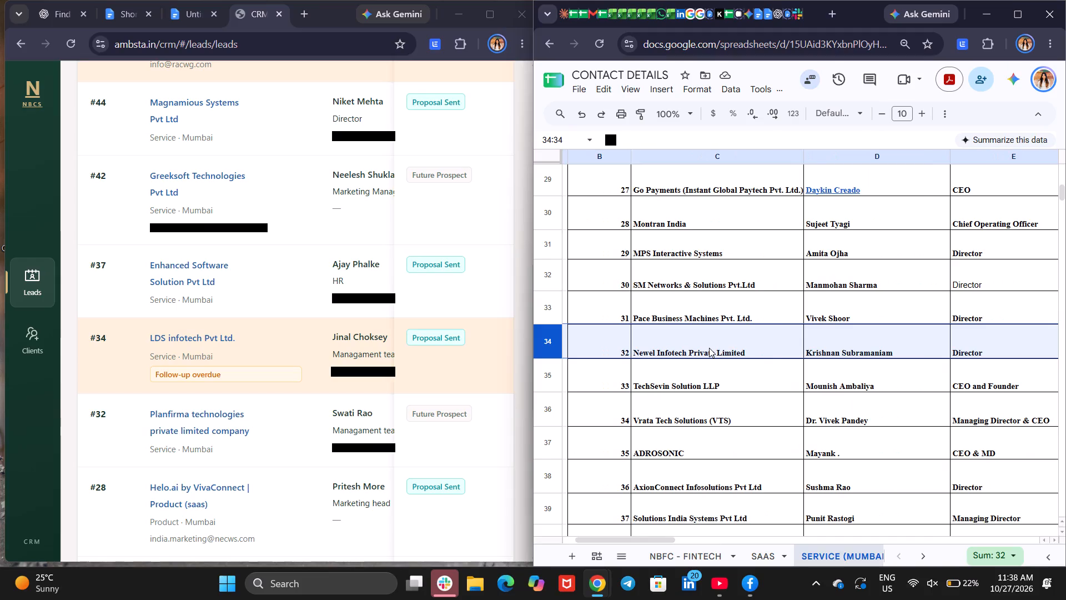
scroll(709, 348, left, 2)
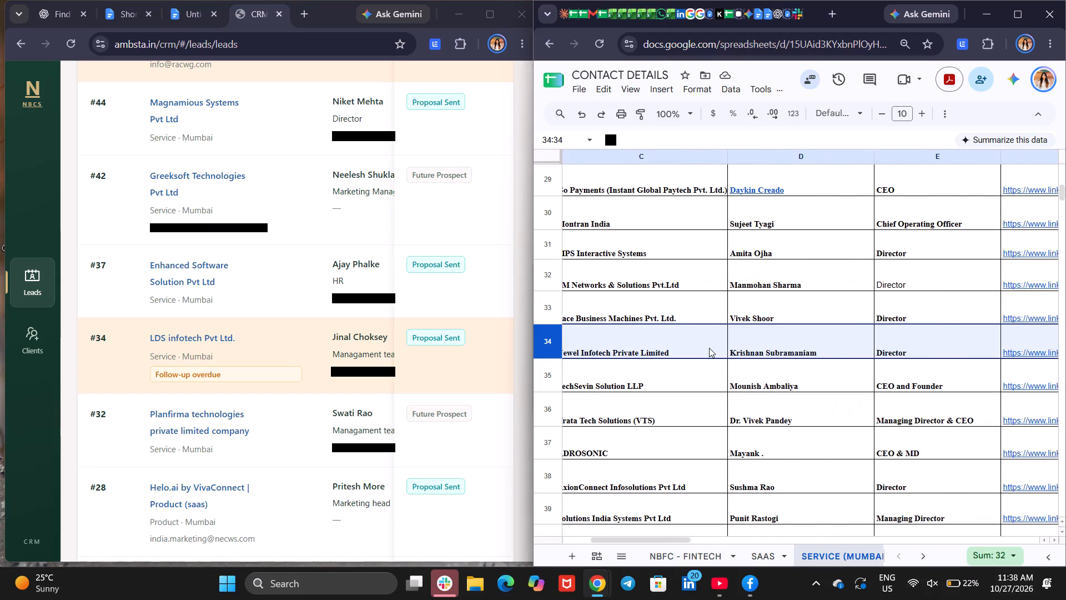
scroll(709, 348, left, 3)
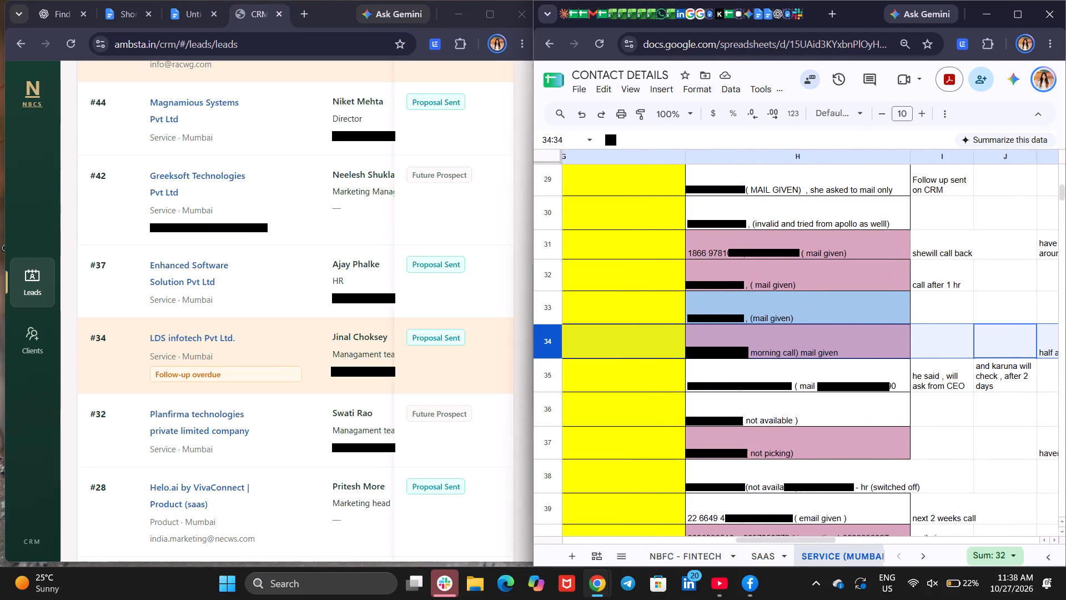
scroll(709, 348, left, 1)
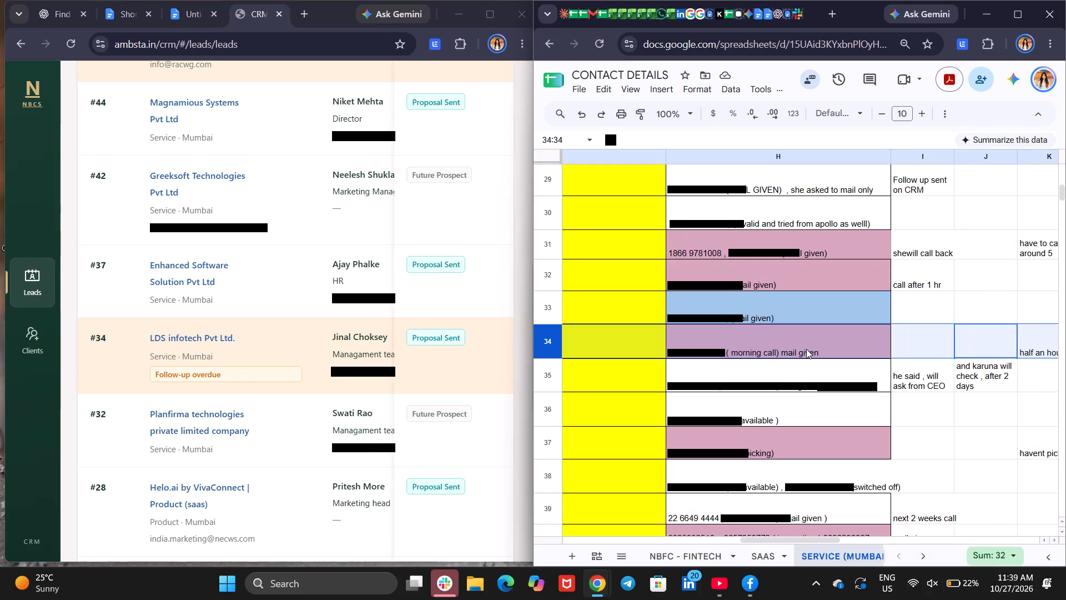
scroll(806, 349, left, 1)
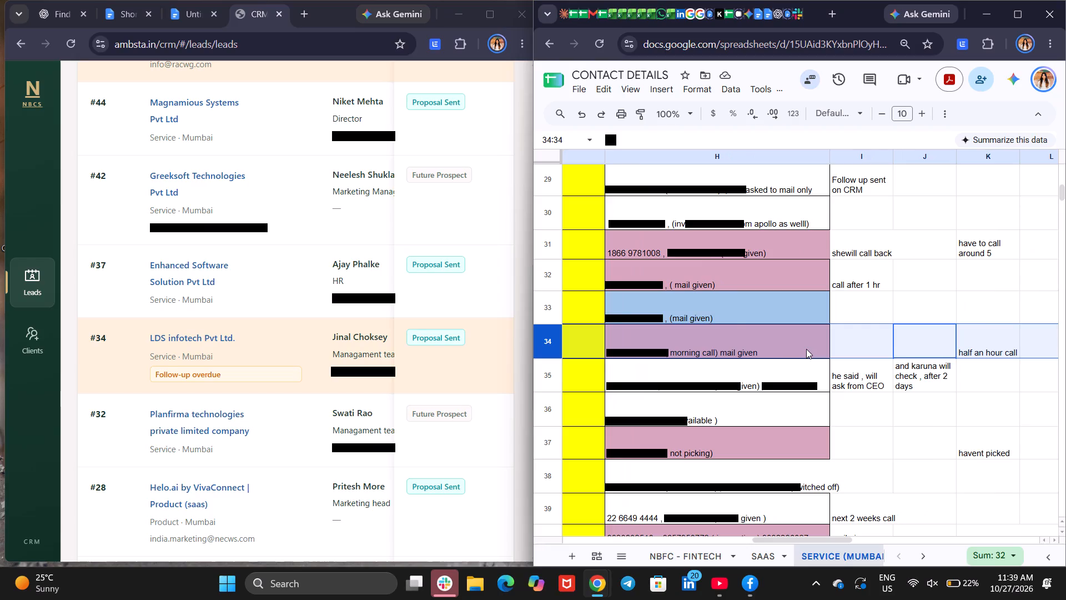
scroll(806, 349, left, 2)
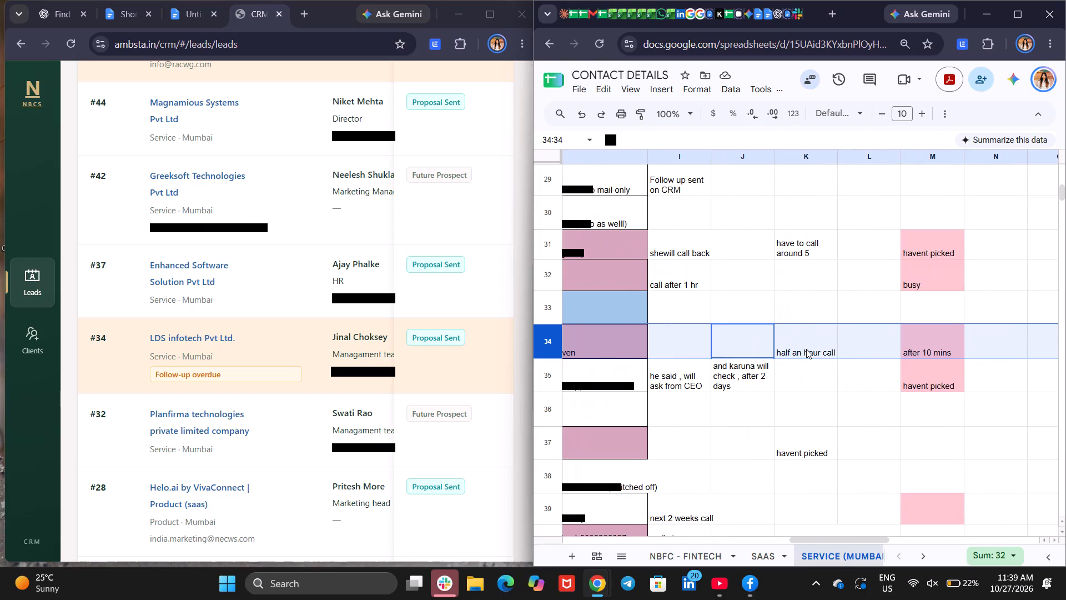
scroll(806, 349, right, 4)
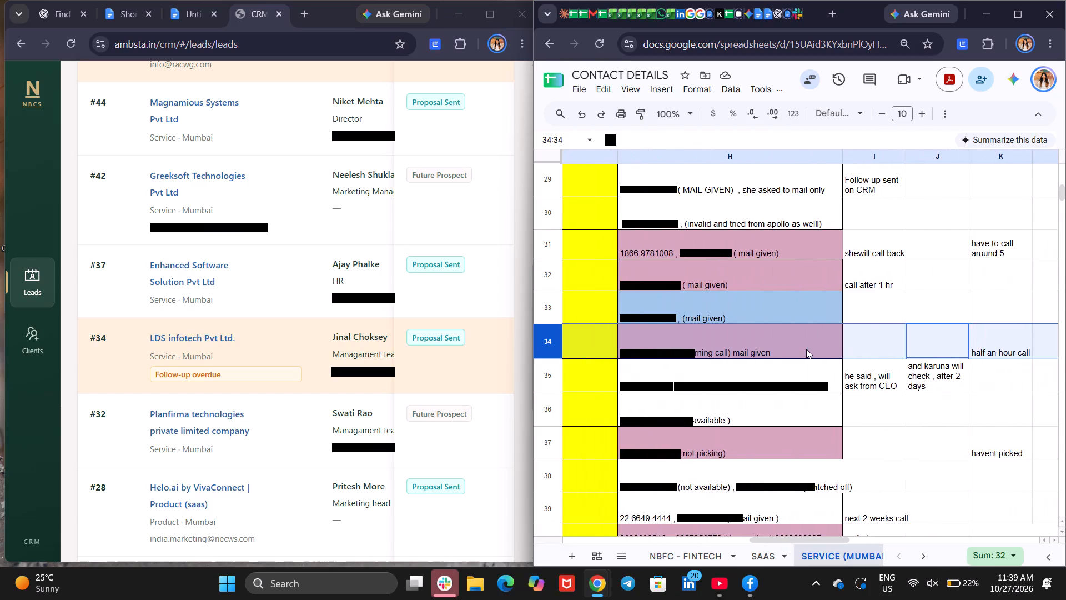
scroll(806, 349, right, 9)
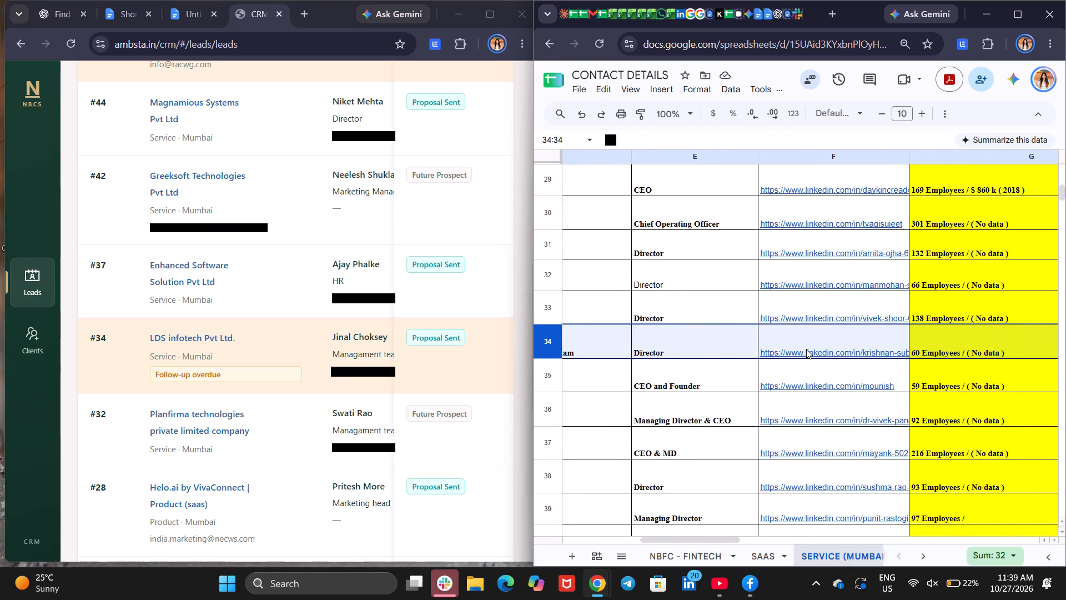
scroll(806, 349, left, 9)
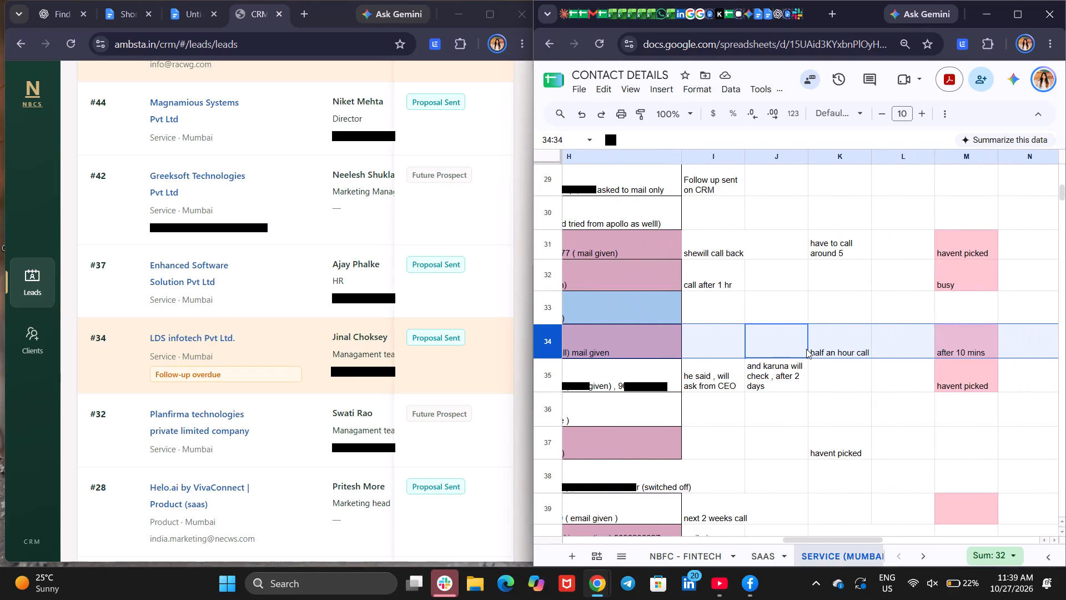
scroll(806, 349, right, 8)
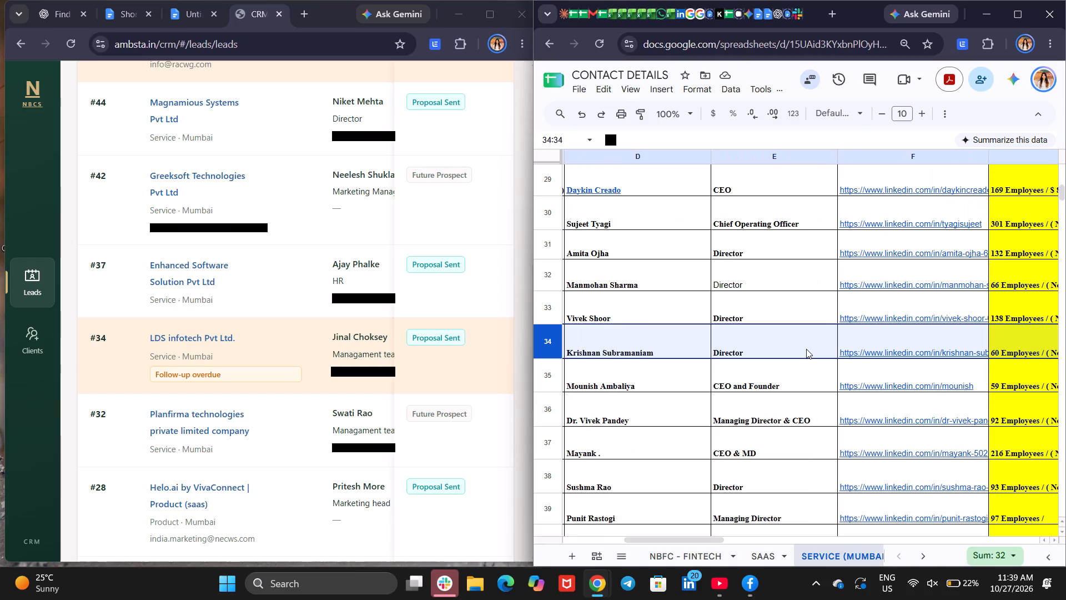
scroll(806, 349, left, 3)
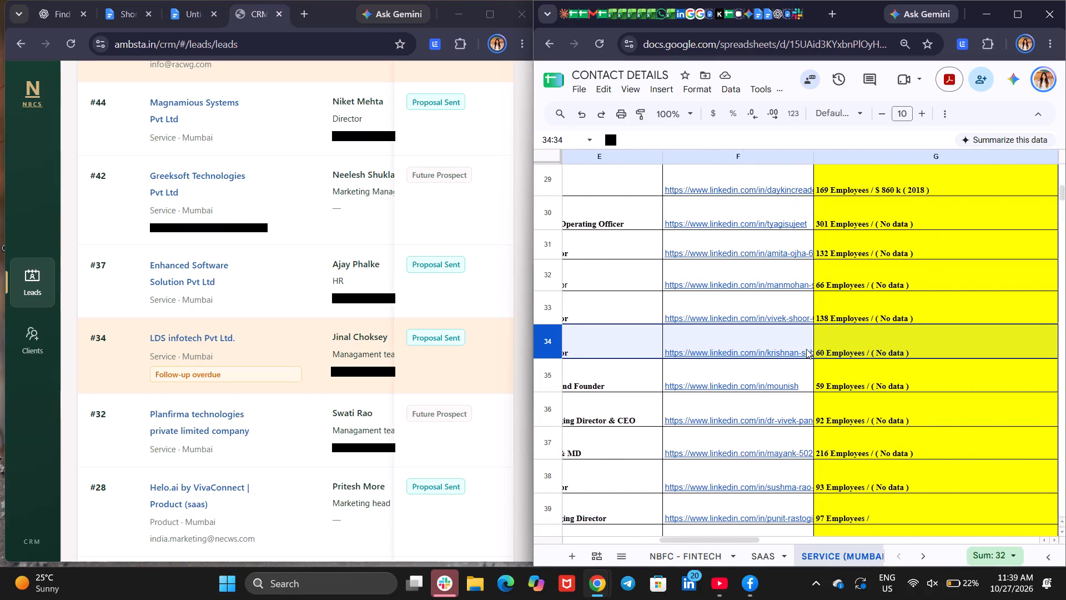
scroll(806, 349, left, 5)
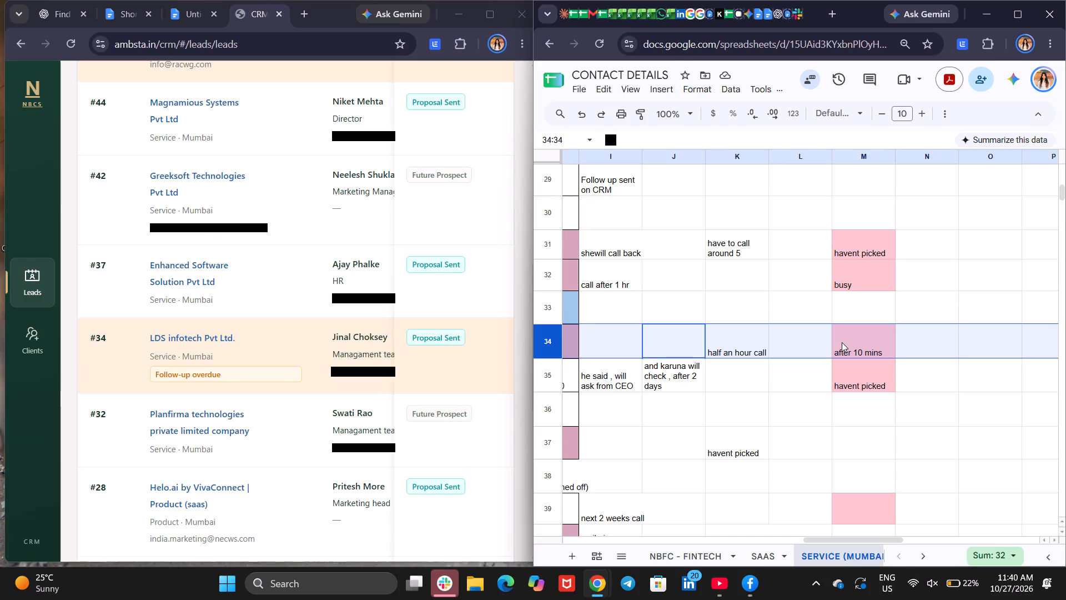
scroll(842, 342, right, 2)
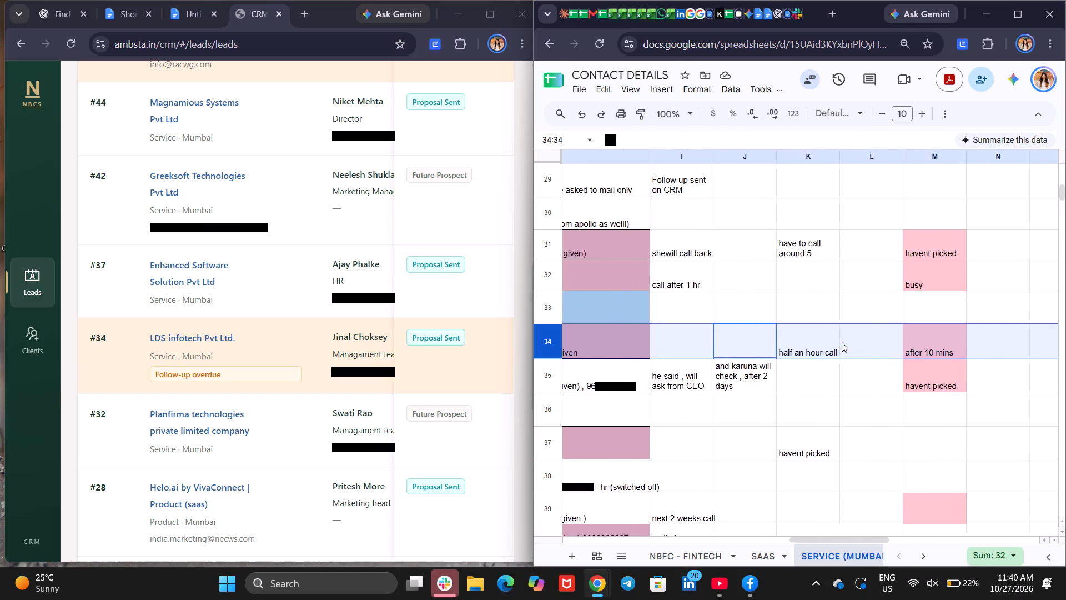
Review the company and contact names of the Newel Infotech row against its earlier call remarks, including the 26/10 entry in M34.
scroll(842, 342, right, 9)
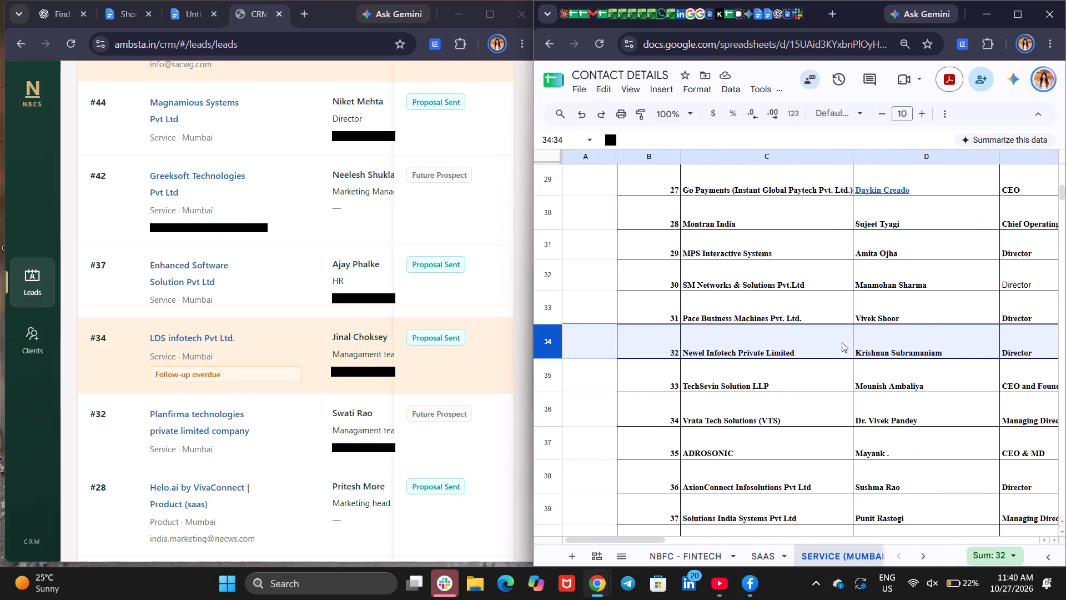
scroll(842, 342, left, 9)
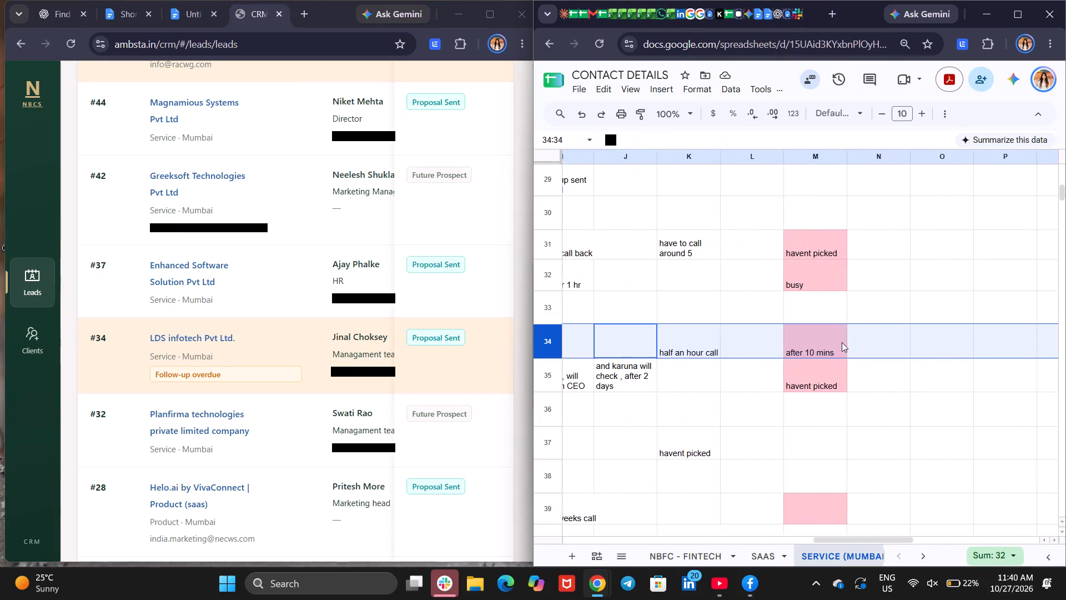
scroll(842, 342, left, 1)
click(842, 342)
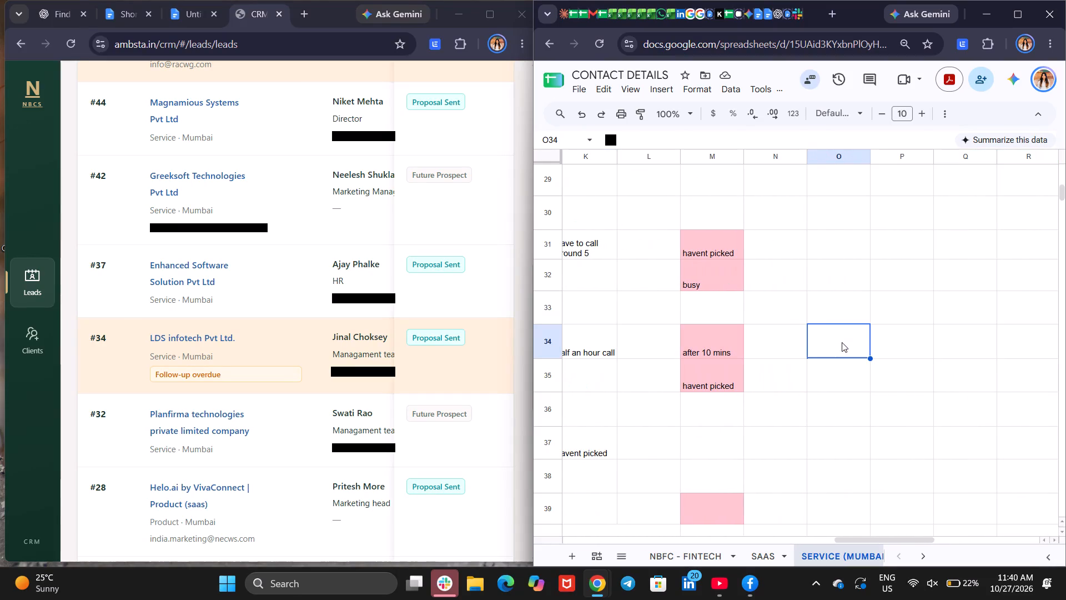
click(726, 352)
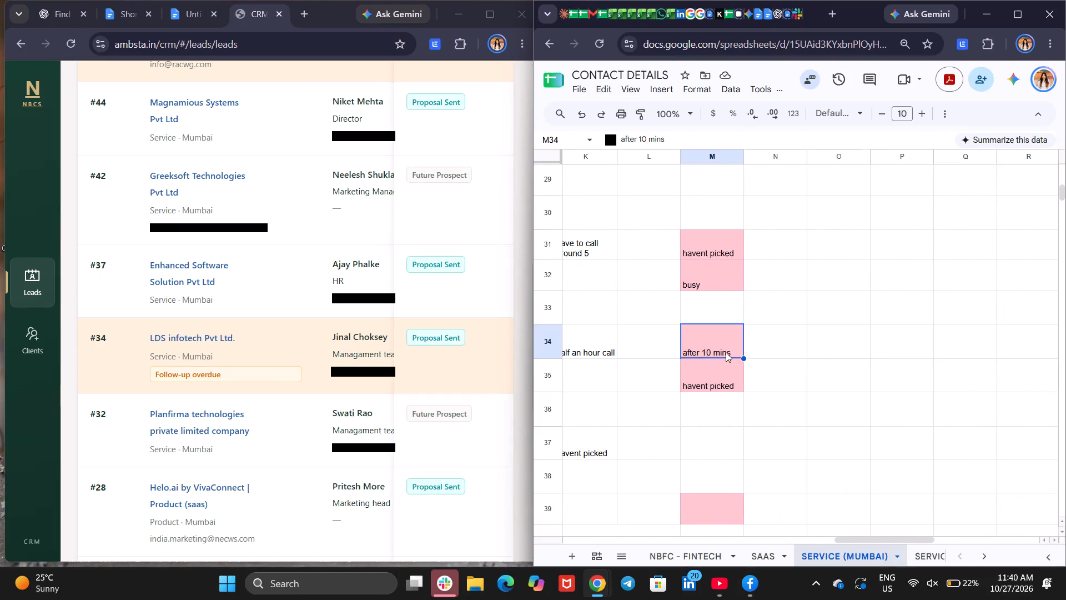
scroll(726, 352, right, 12)
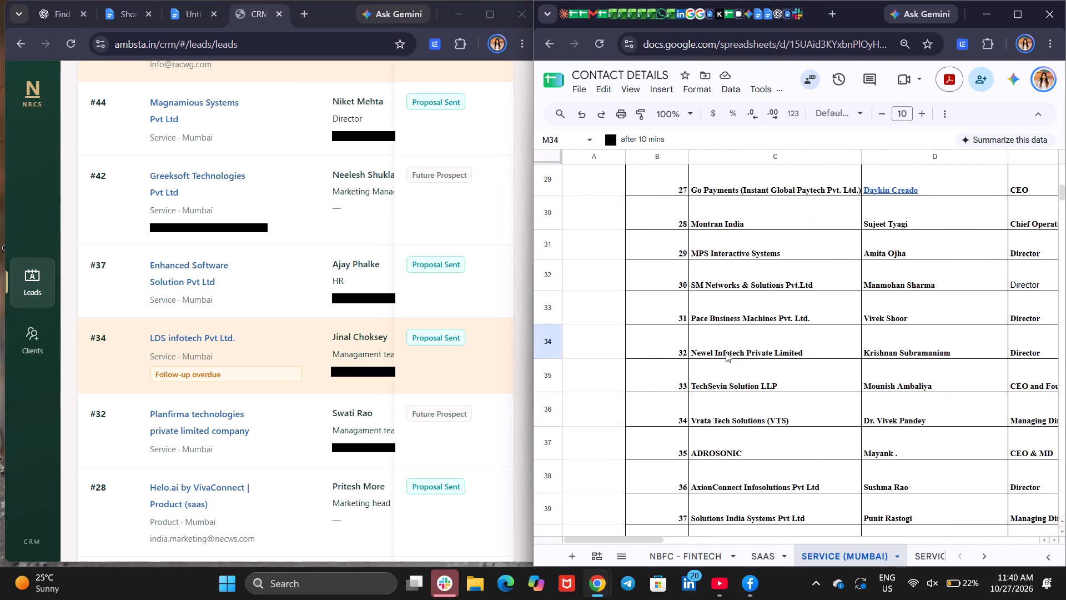
scroll(726, 352, right, 1)
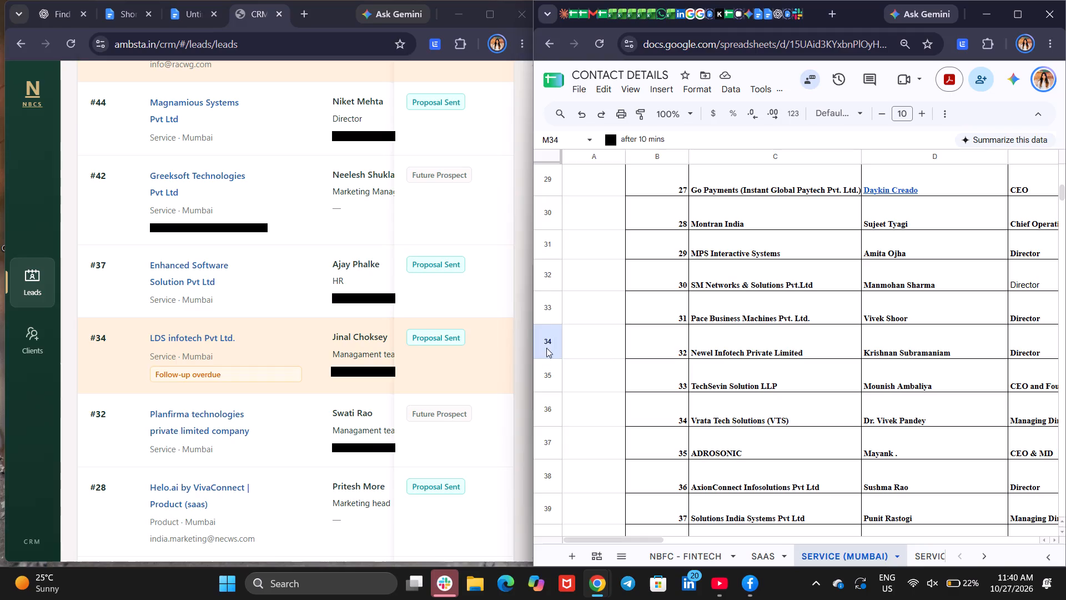
Open cell N34 for entering the 27/10 call remark in the Newel Infotech row.
click(546, 348)
scroll(678, 354, left, 8)
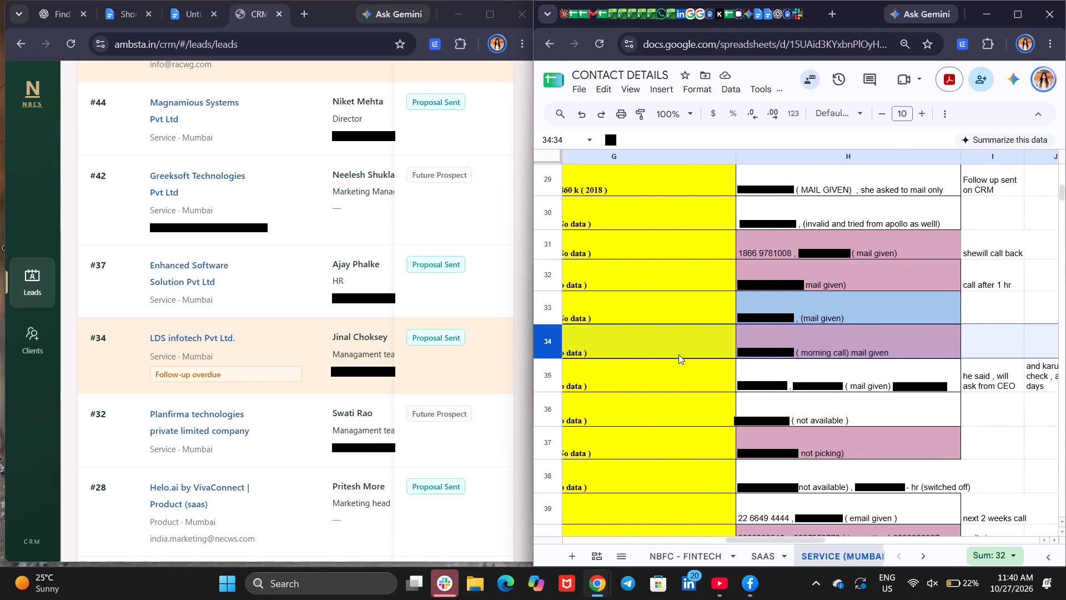
scroll(678, 354, left, 2)
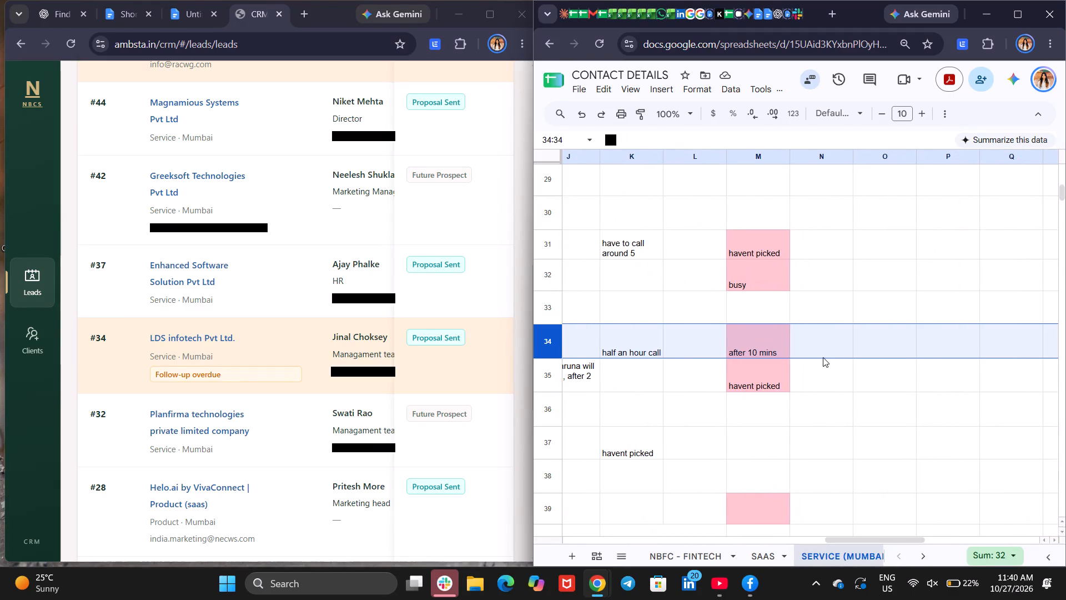
click(822, 344)
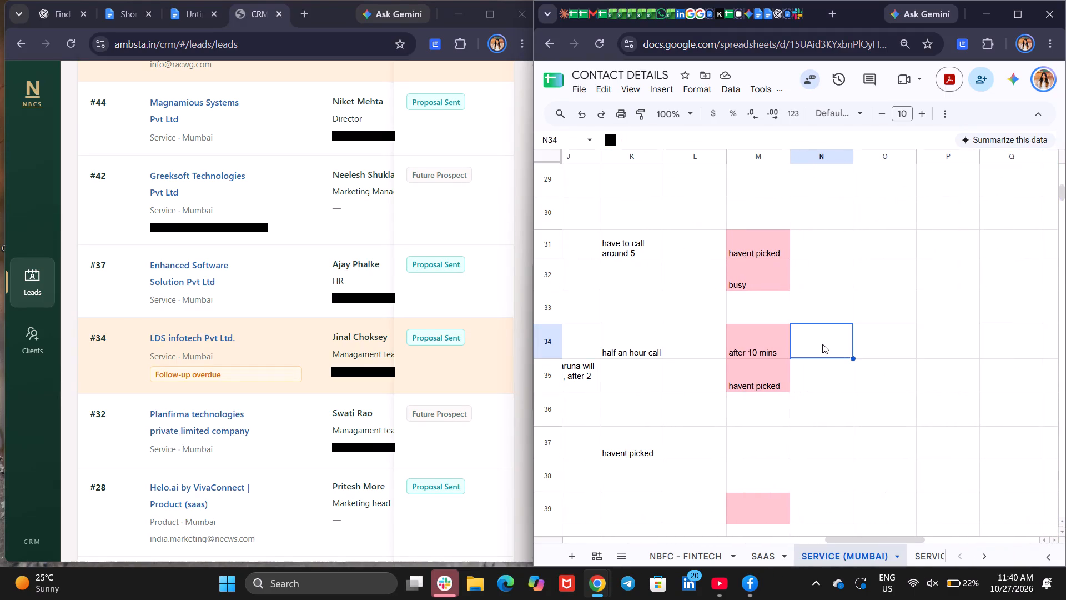
double_click(822, 344)
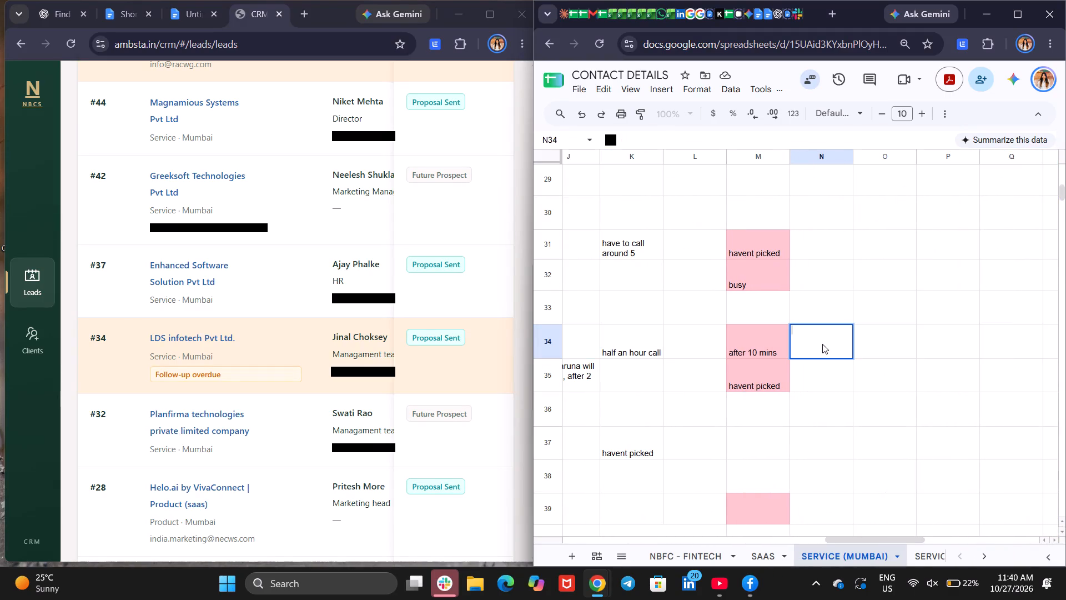
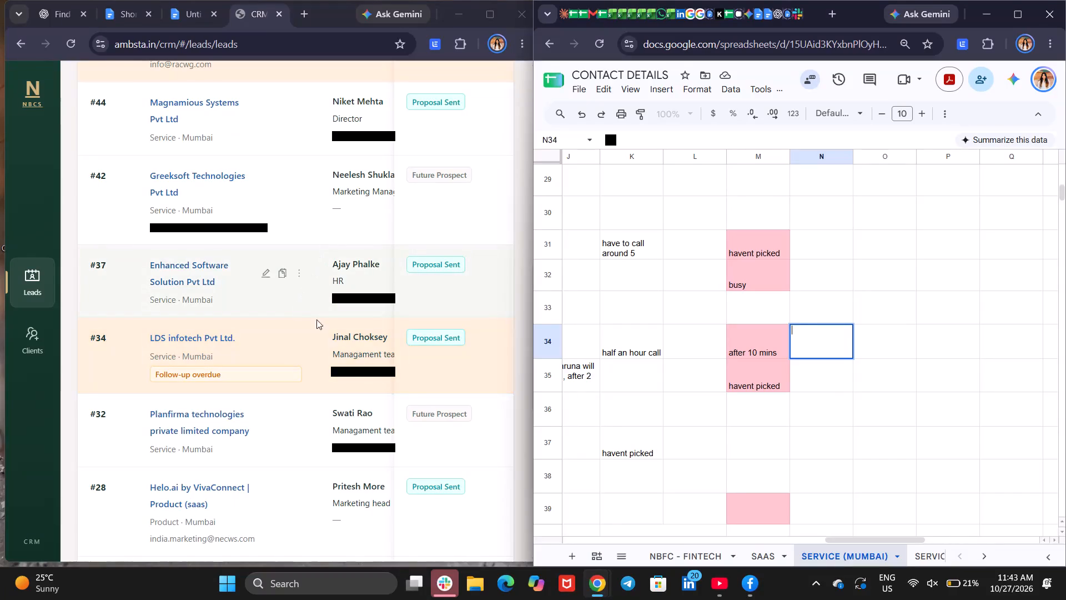
Find Newel Infotech Private Limited on the first page of CRM leads and send its proposal follow-up email.
scroll(358, 357, up, 1)
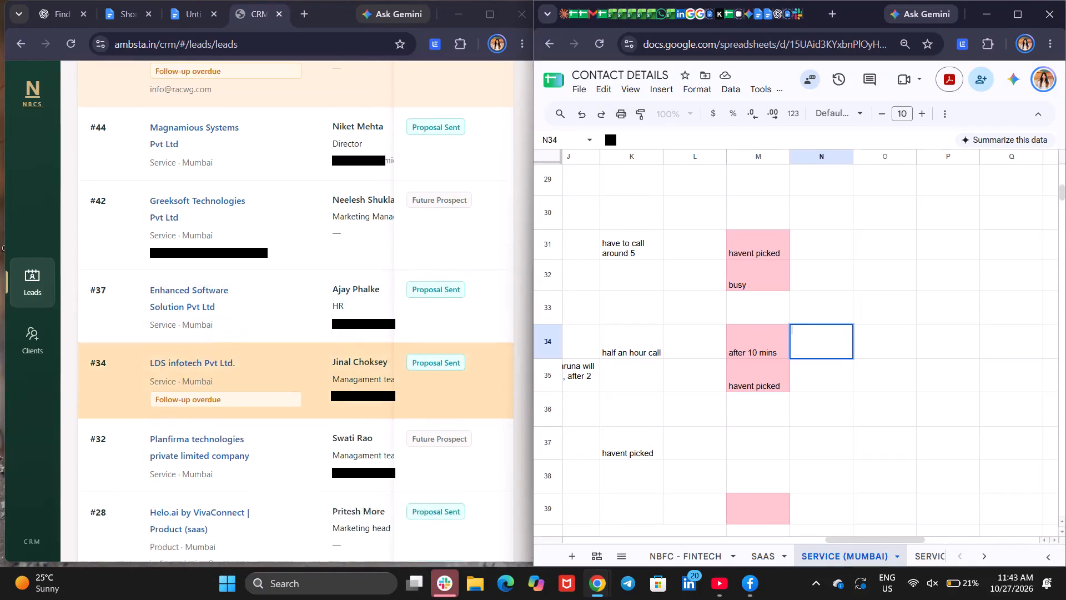
scroll(358, 357, up, 3)
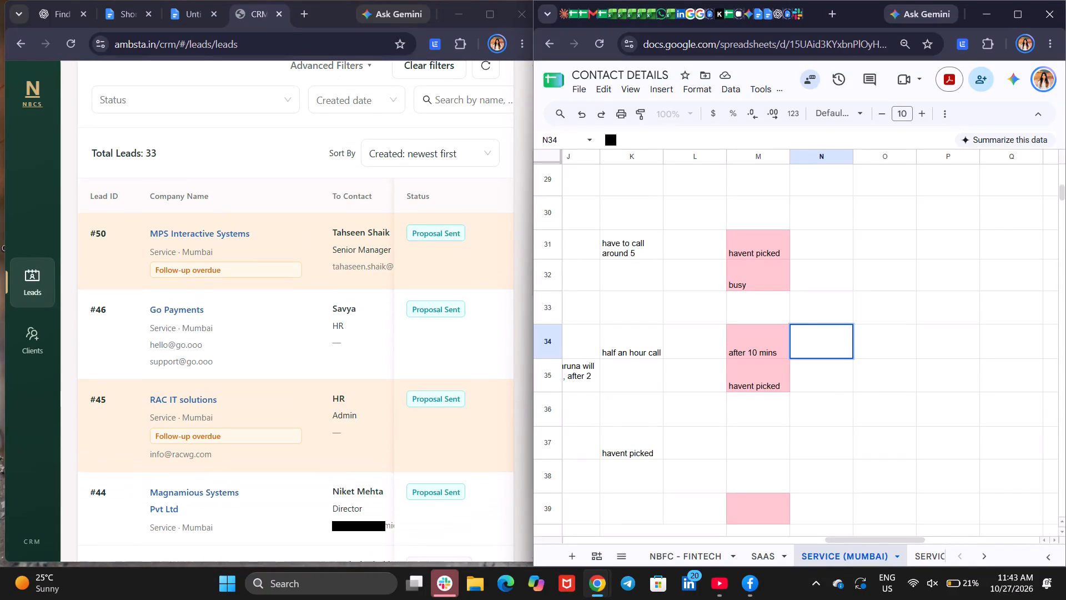
scroll(358, 357, down, 7)
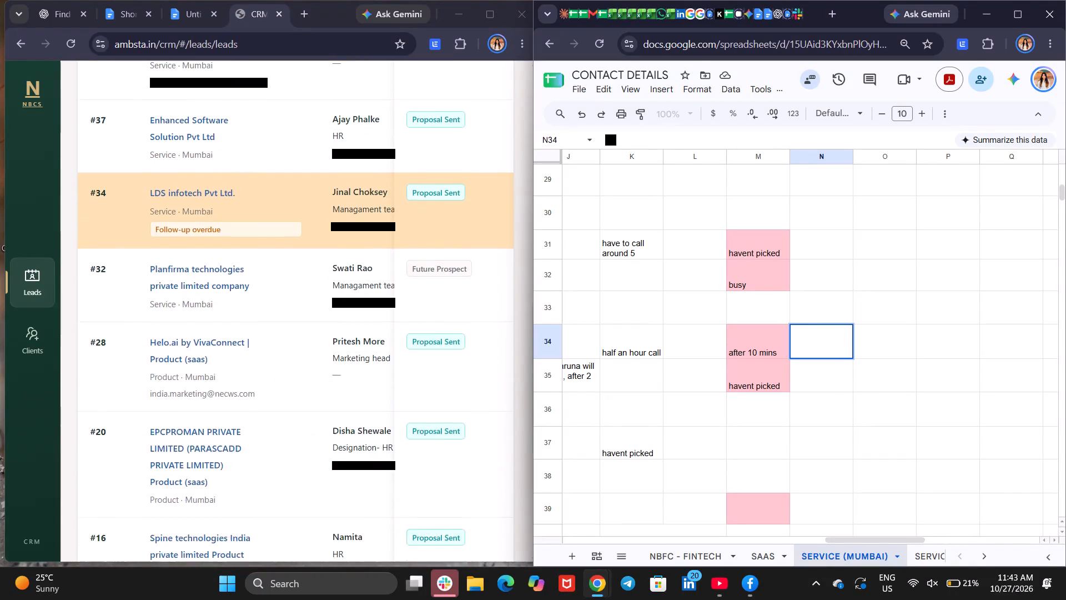
scroll(358, 357, down, 2)
click(333, 476)
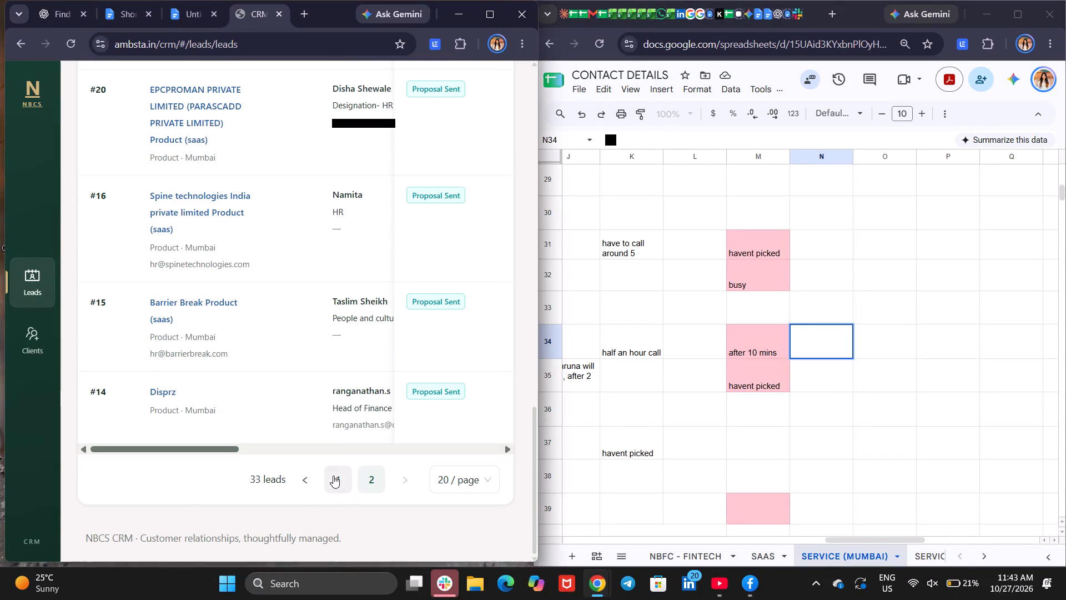
scroll(304, 353, down, 6)
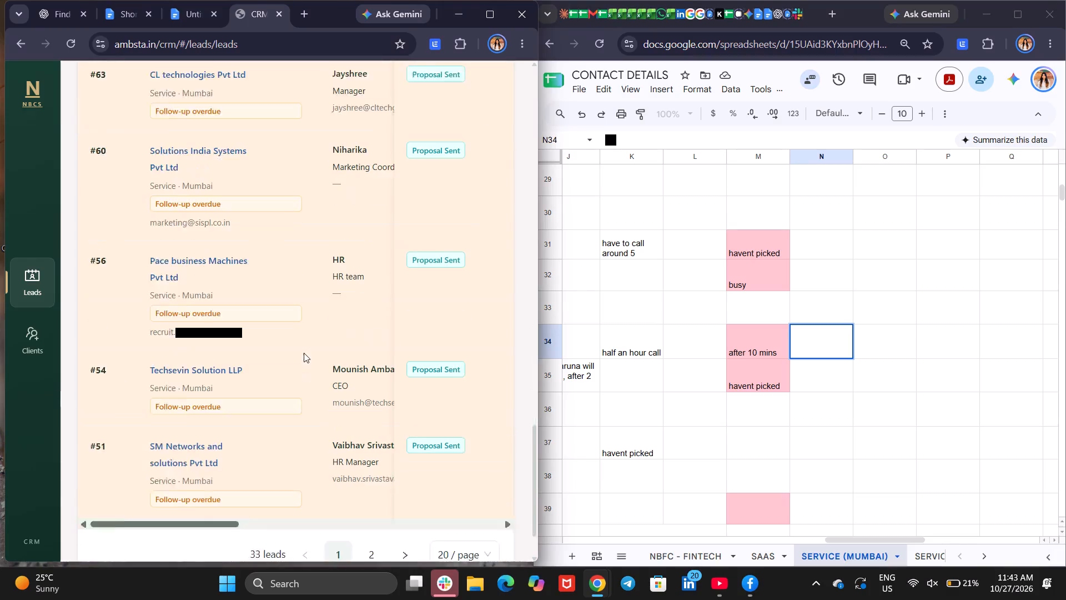
scroll(304, 353, down, 2)
scroll(304, 353, up, 2)
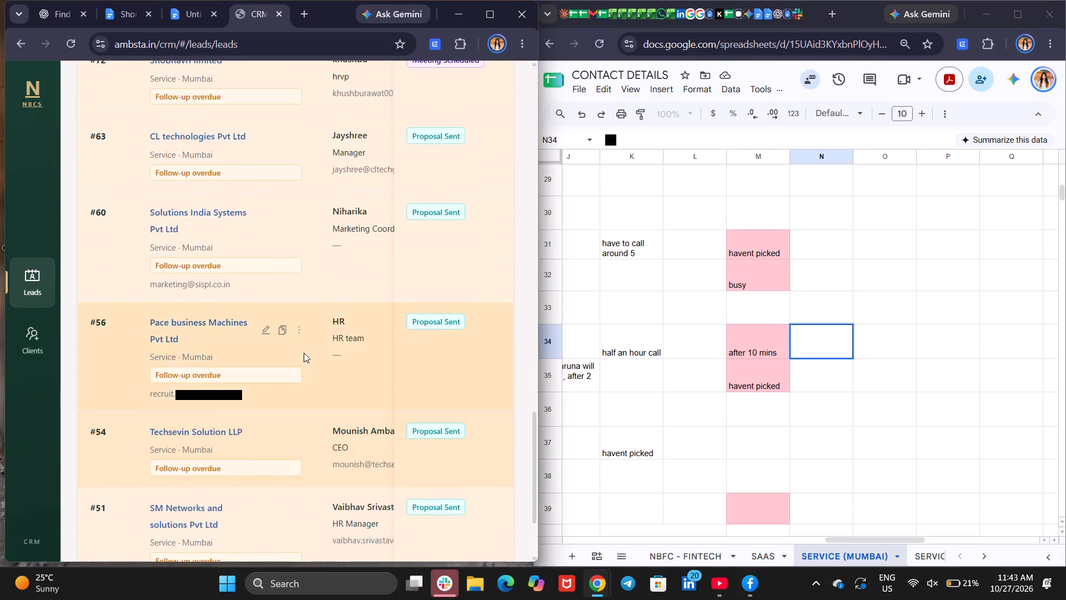
scroll(304, 353, up, 6)
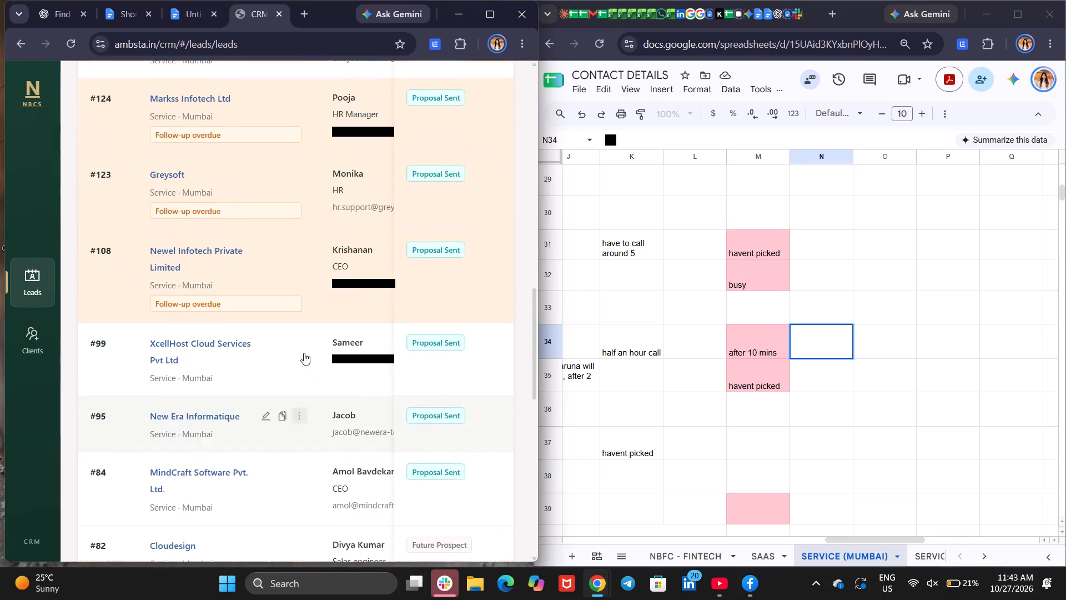
scroll(304, 353, up, 1)
scroll(355, 348, left, 1)
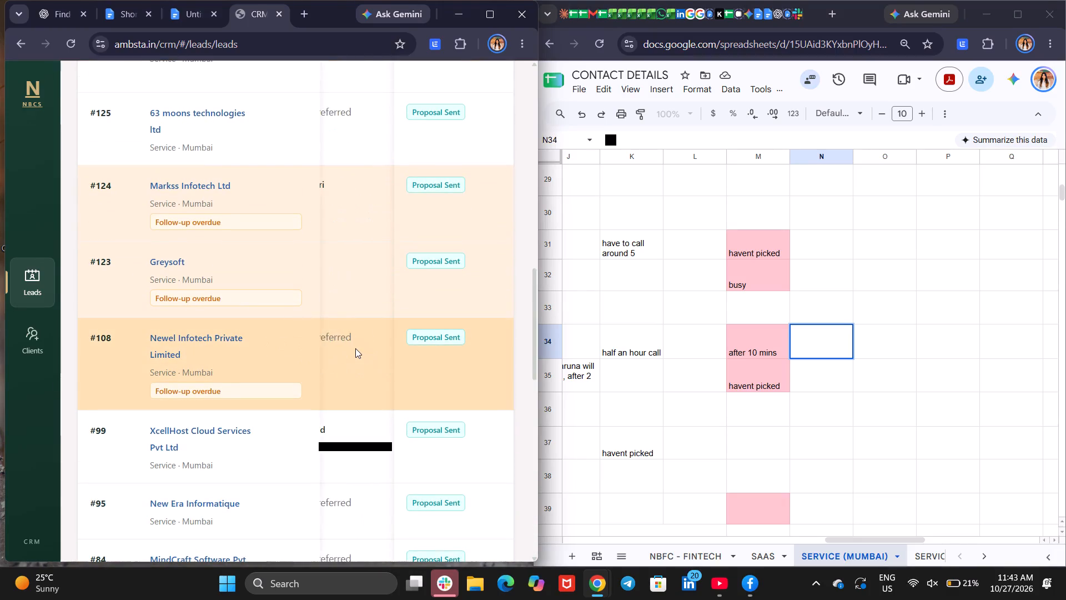
click(301, 343)
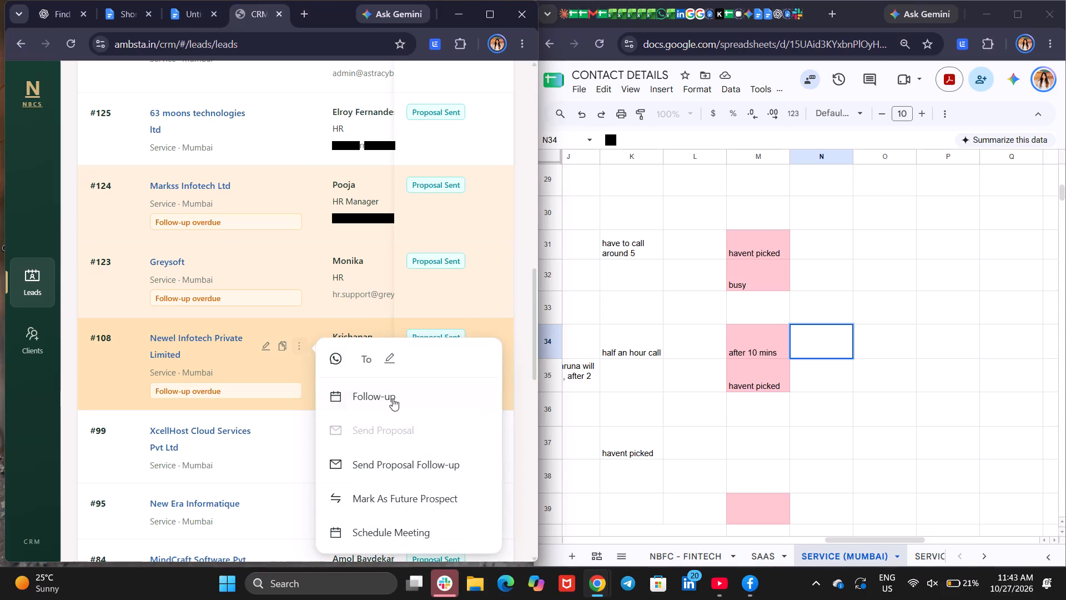
click(416, 469)
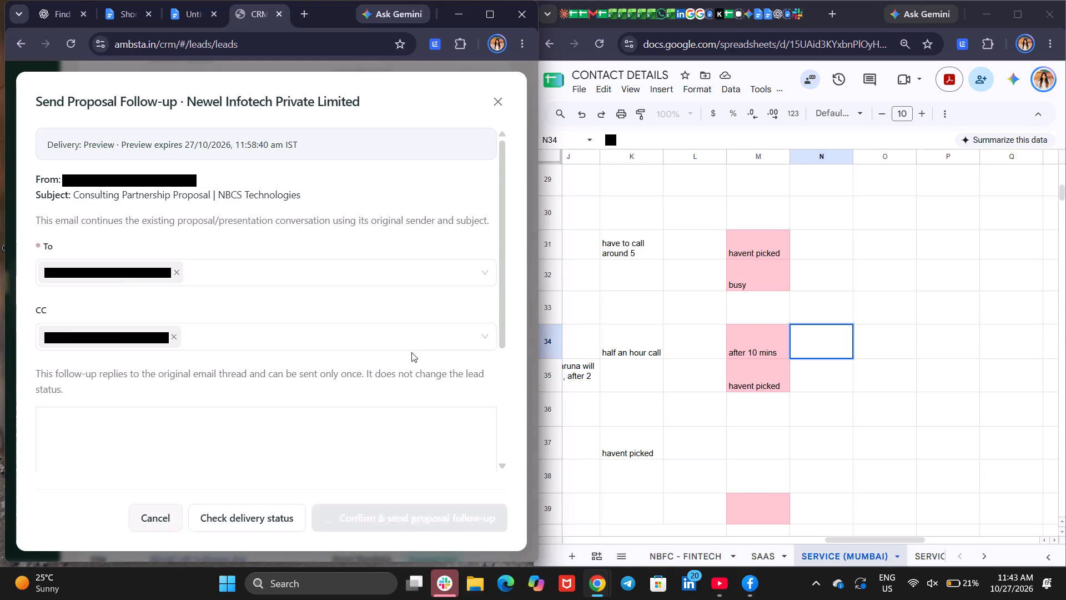
scroll(404, 396, down, 4)
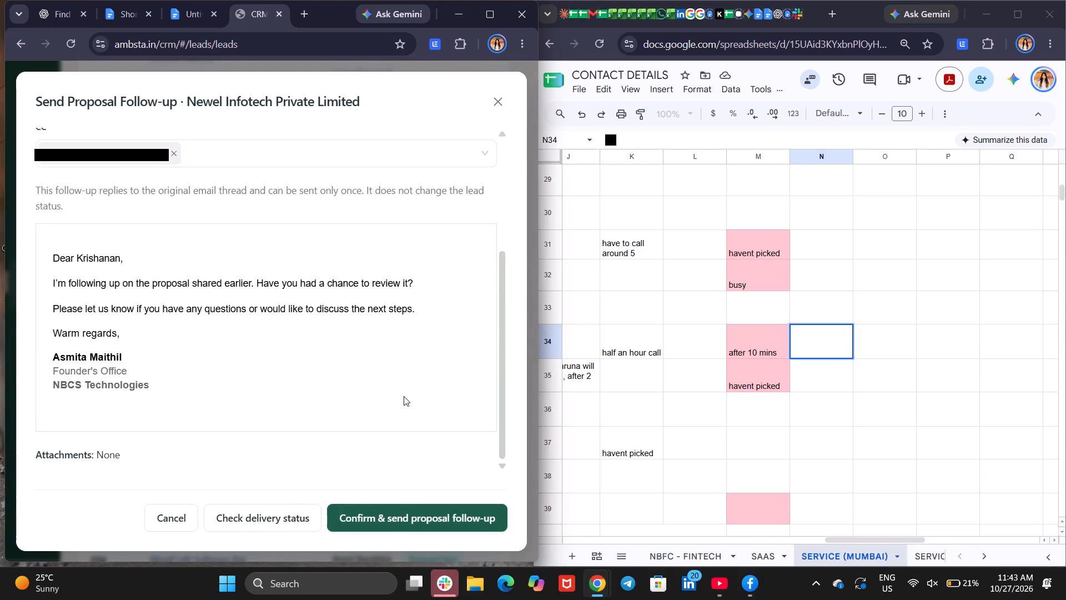
click(399, 513)
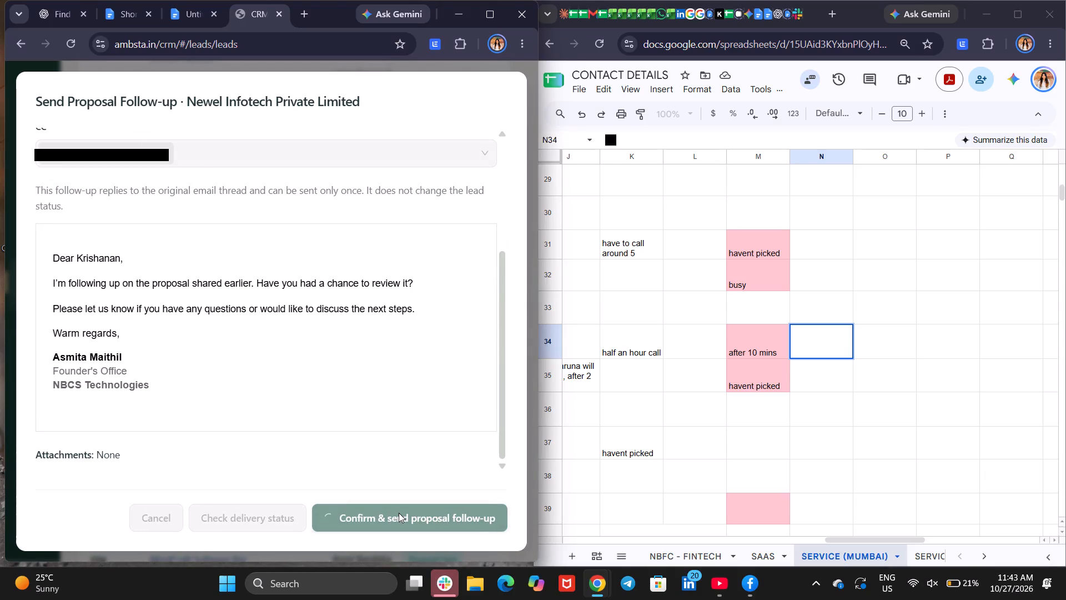
click(502, 101)
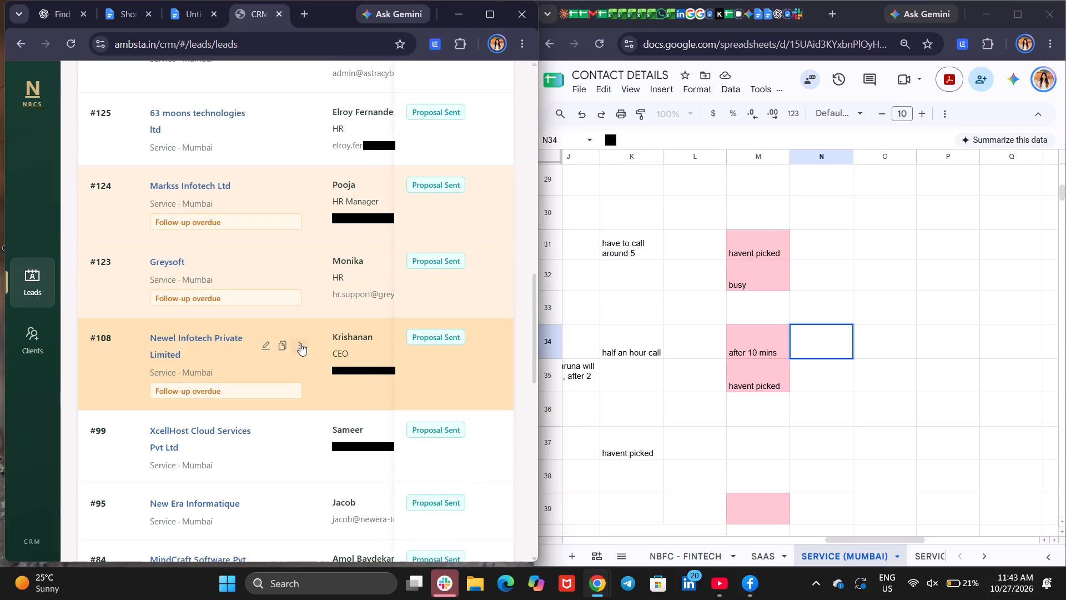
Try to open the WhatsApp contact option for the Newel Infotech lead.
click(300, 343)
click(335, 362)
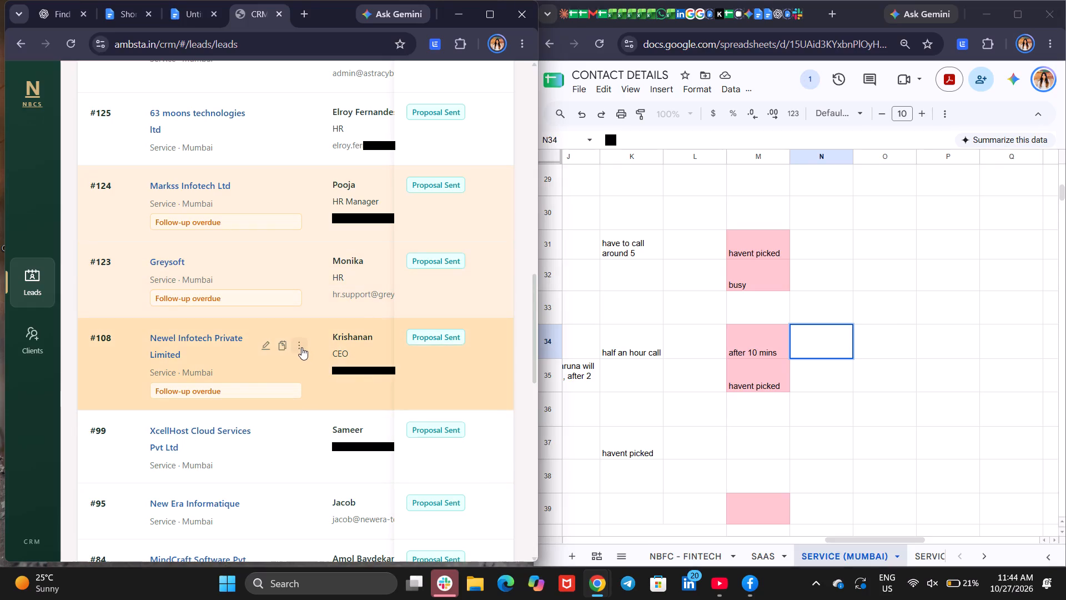
Enter "Sent follow up through mail." as remark and completion notes for Newel Infotech's pending follow-up, and mark it completed.
click(301, 347)
click(385, 406)
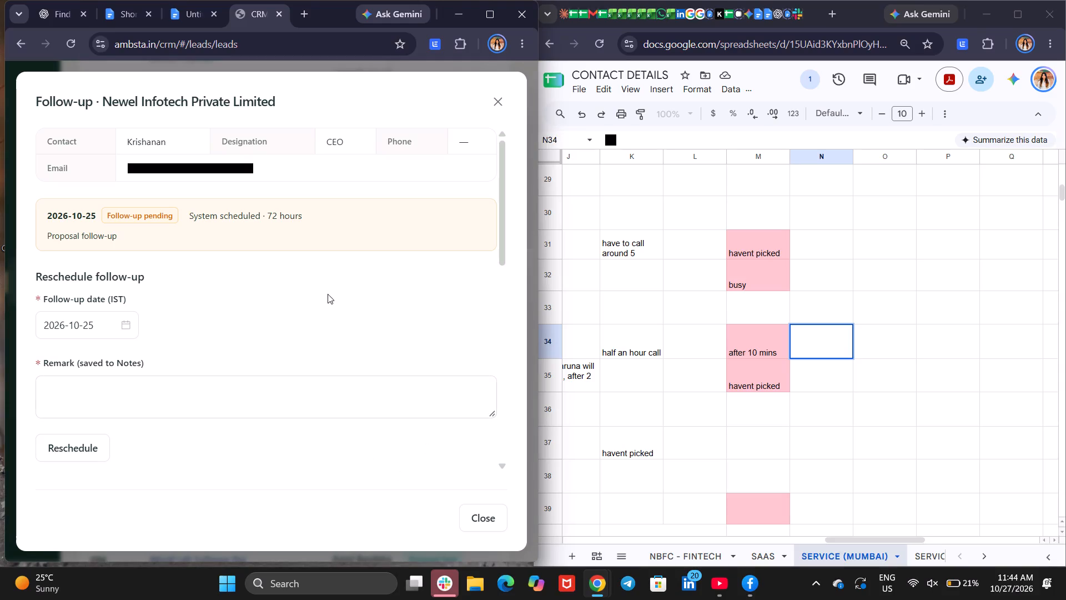
click(237, 386)
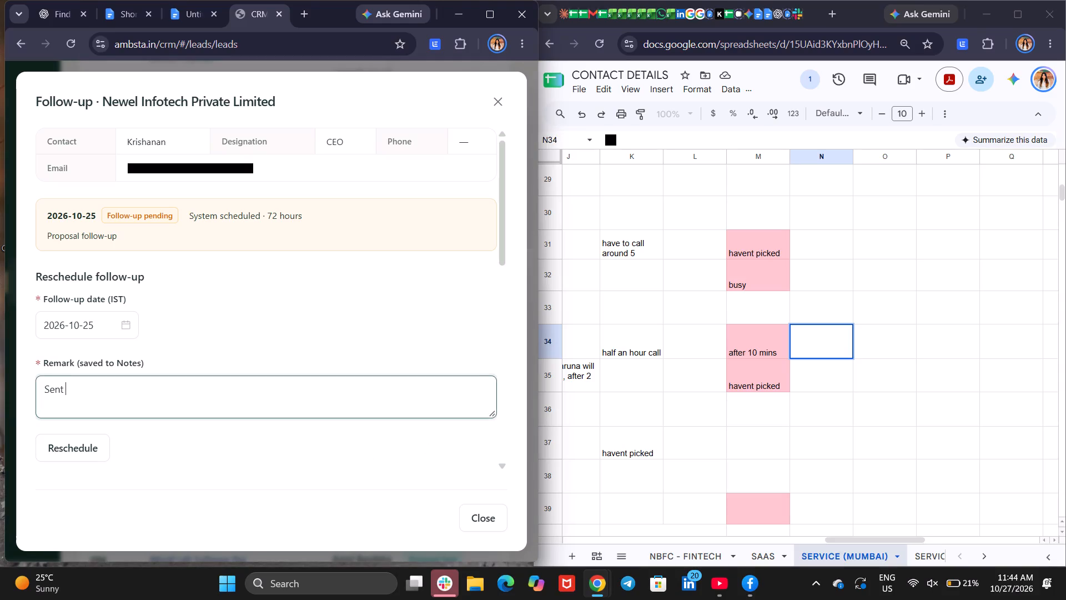
text(follow up through mail,)
key(BackSpace)
key(period)
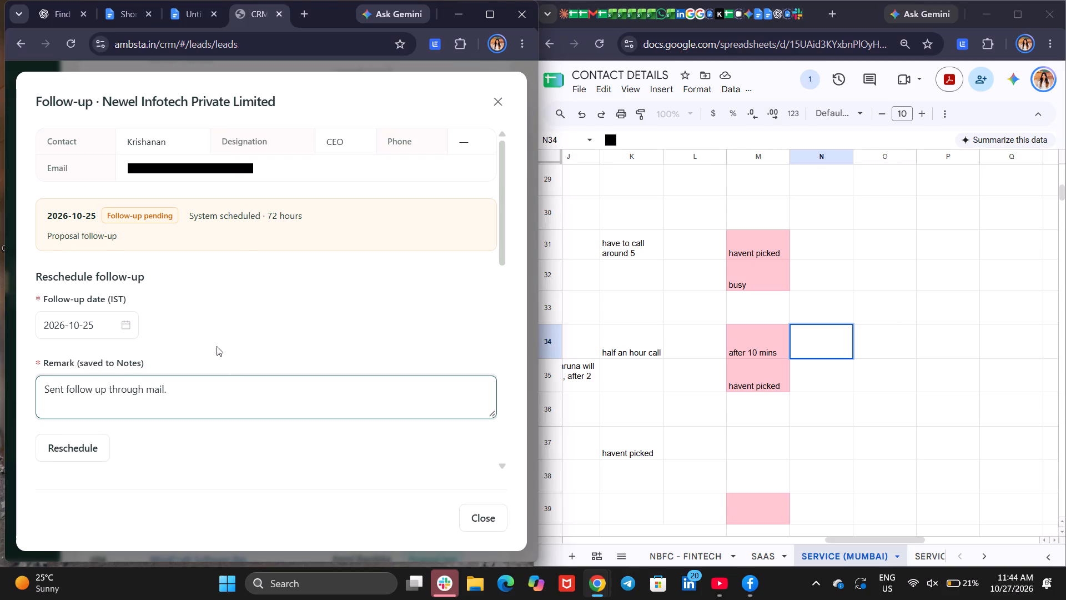
scroll(198, 351, down, 2)
click(135, 305)
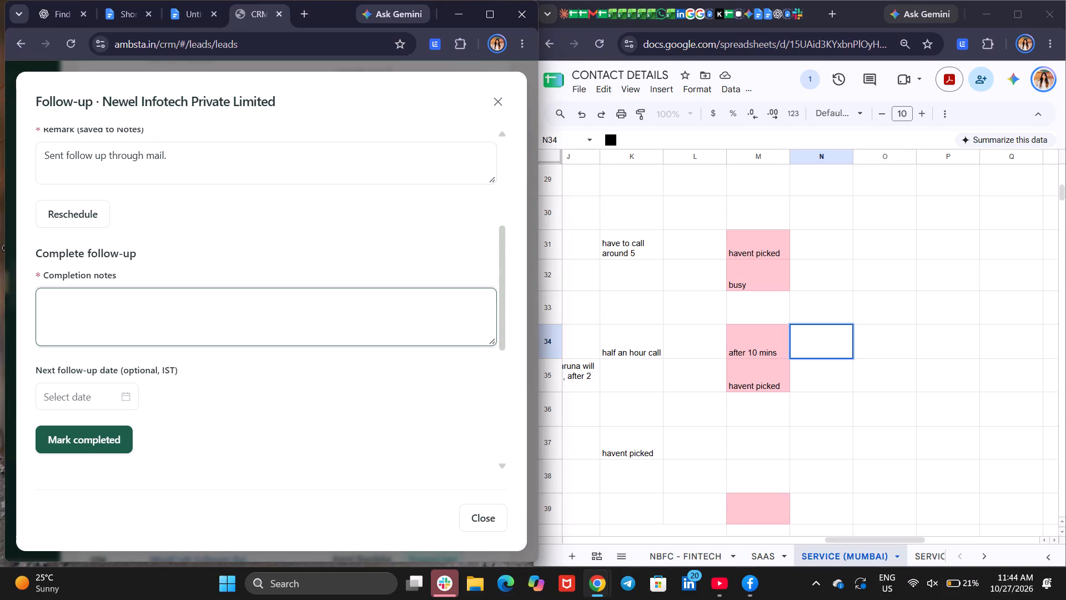
key(s)
click(88, 442)
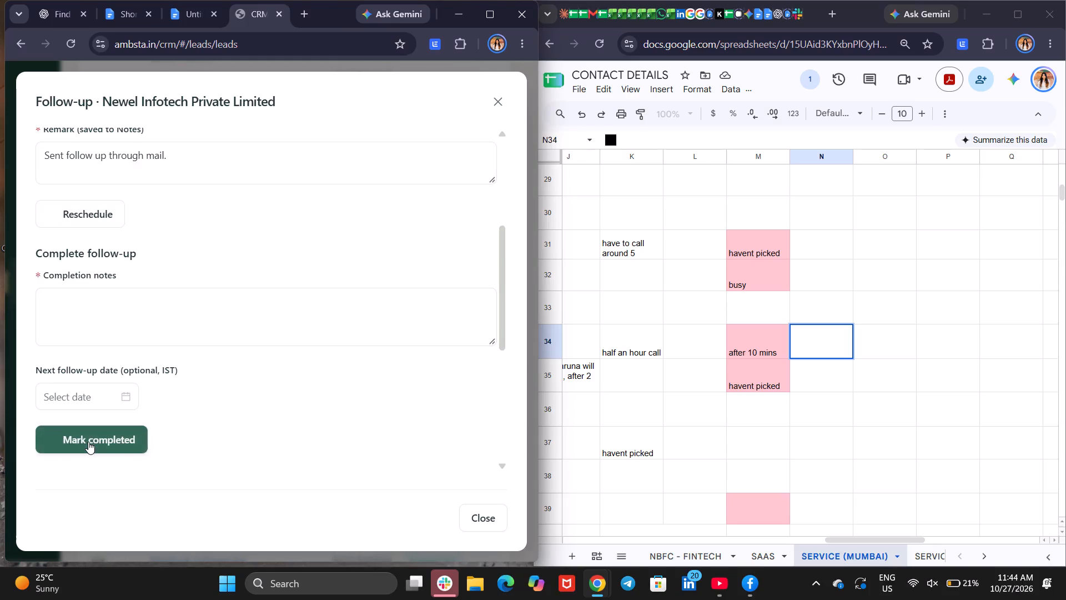
click(488, 107)
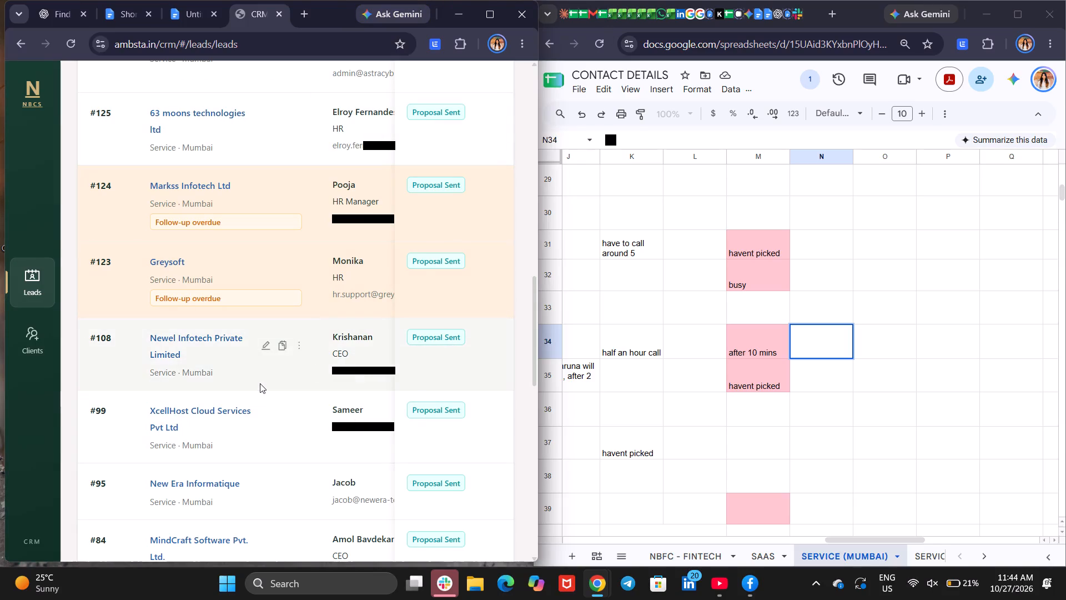
Enter the 27/10 call remark "asked to give follow up" in cell N34 of the SERVICE (MUMBAI) sheet.
scroll(356, 365, left, 2)
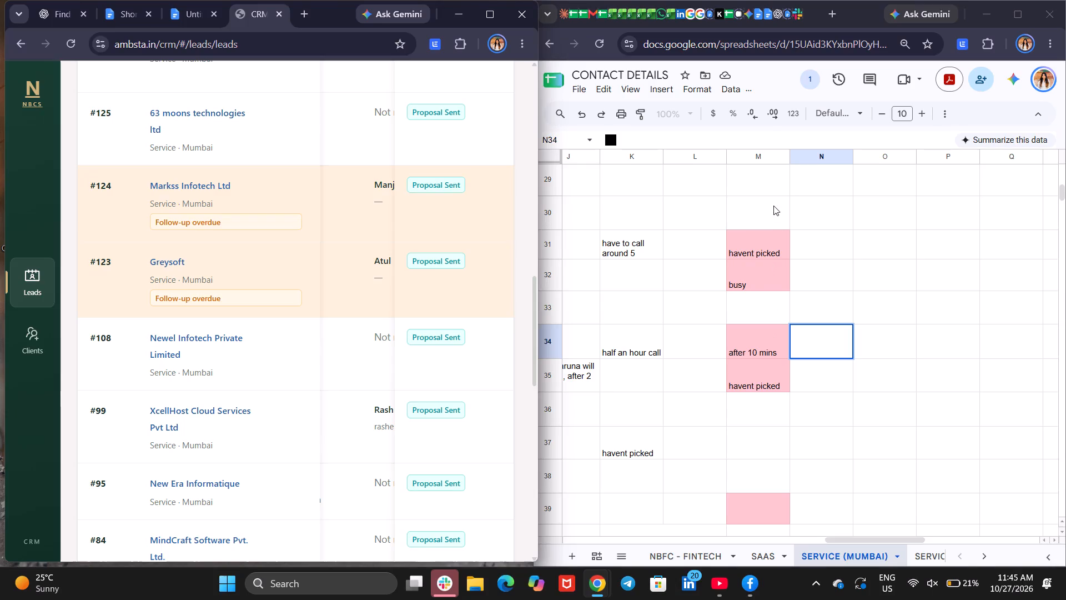
double_click(811, 327)
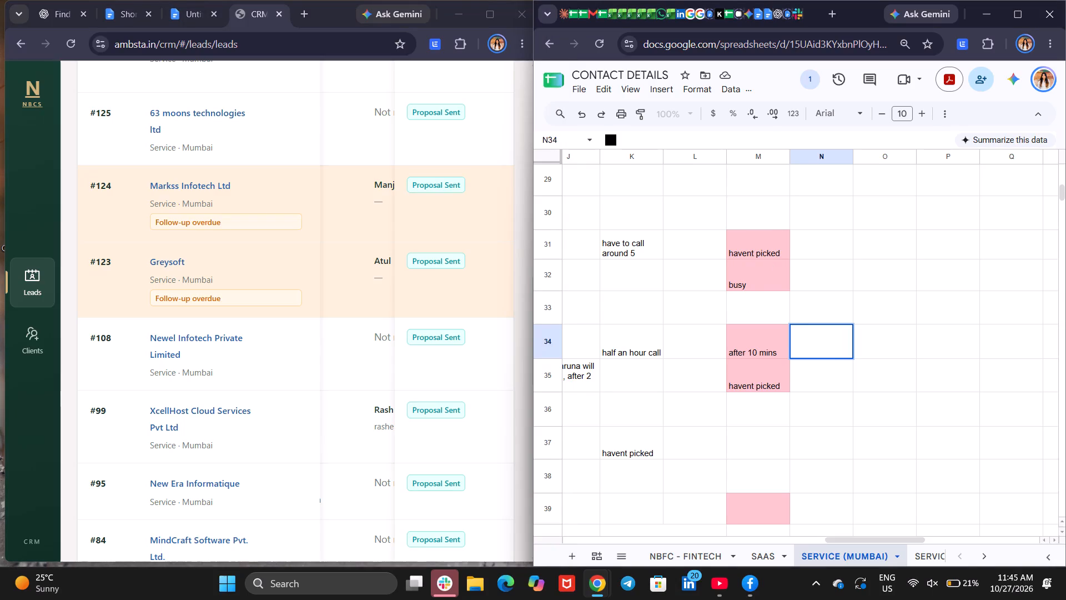
text(asked to give foi)
key(BackSpace)
text(llow up)
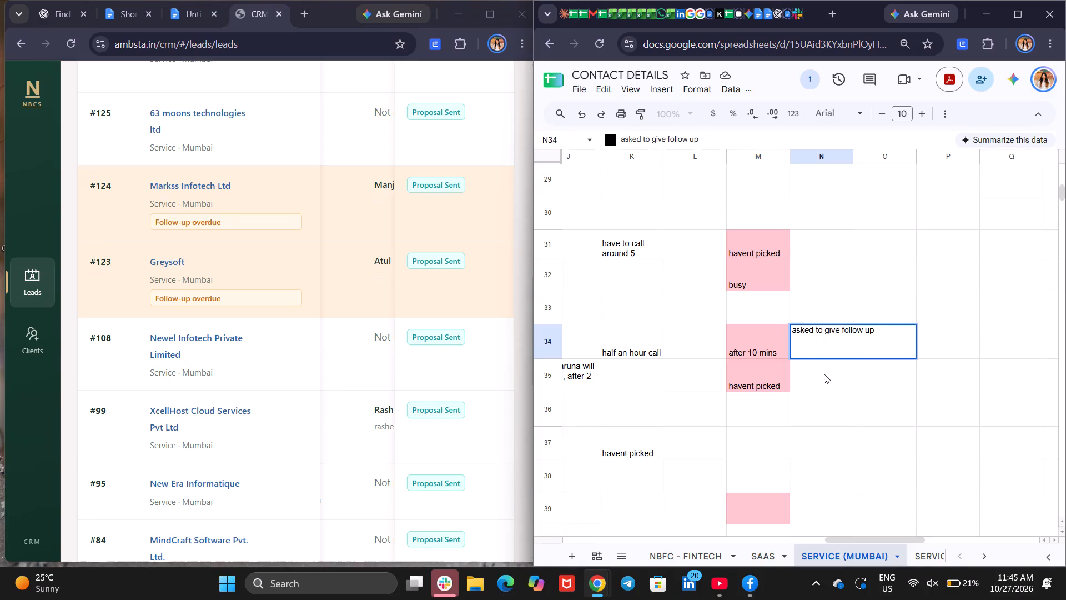
click(824, 374)
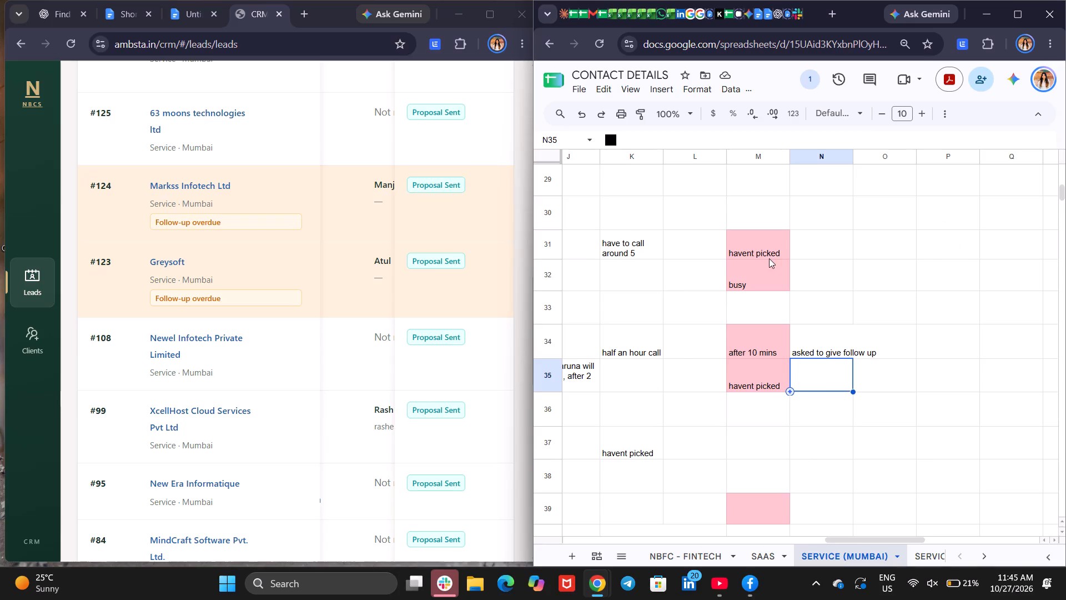
Select row 35 of the sheet and review its follow-up notes, phone remarks, company size and contact's designation.
scroll(750, 332, down, 1)
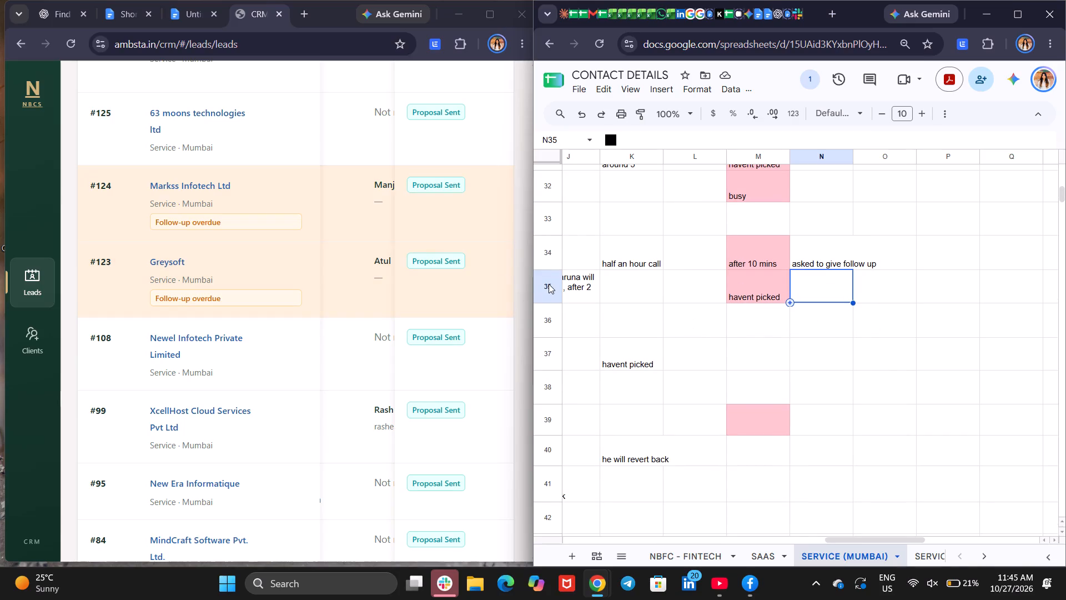
click(549, 284)
scroll(690, 297, right, 4)
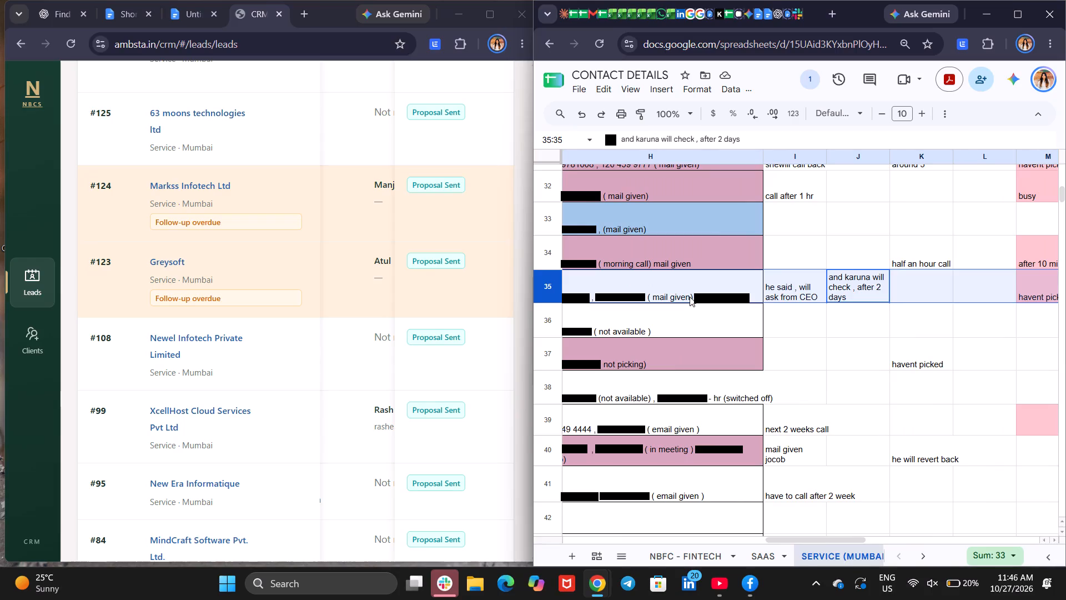
scroll(690, 297, right, 10)
scroll(690, 297, left, 5)
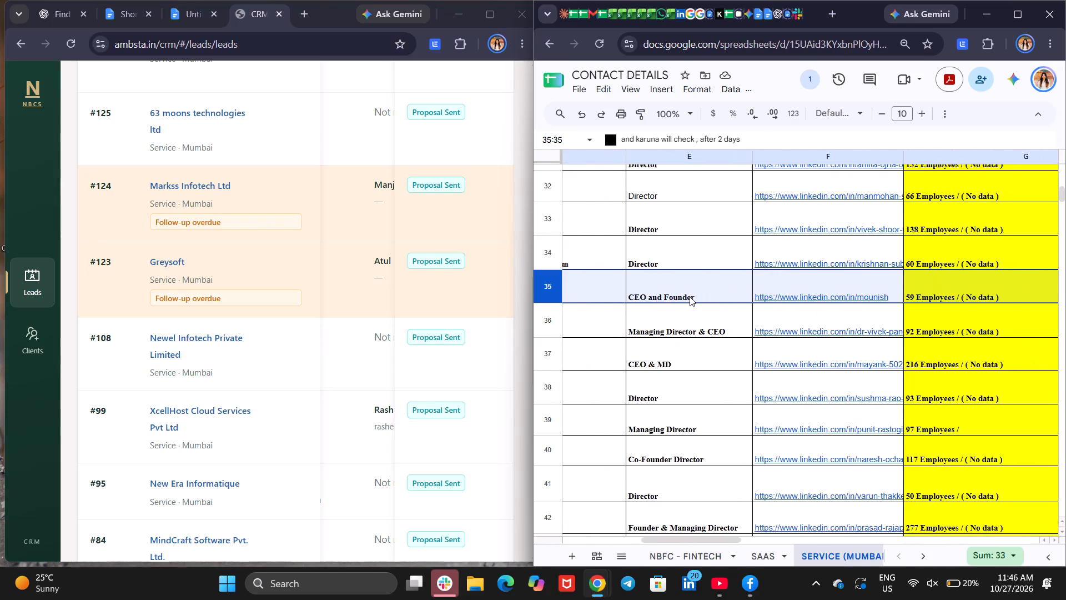
Find the Techsevin Solution LLP lead in the CRM list and examine its contact and reference details.
scroll(204, 359, down, 3)
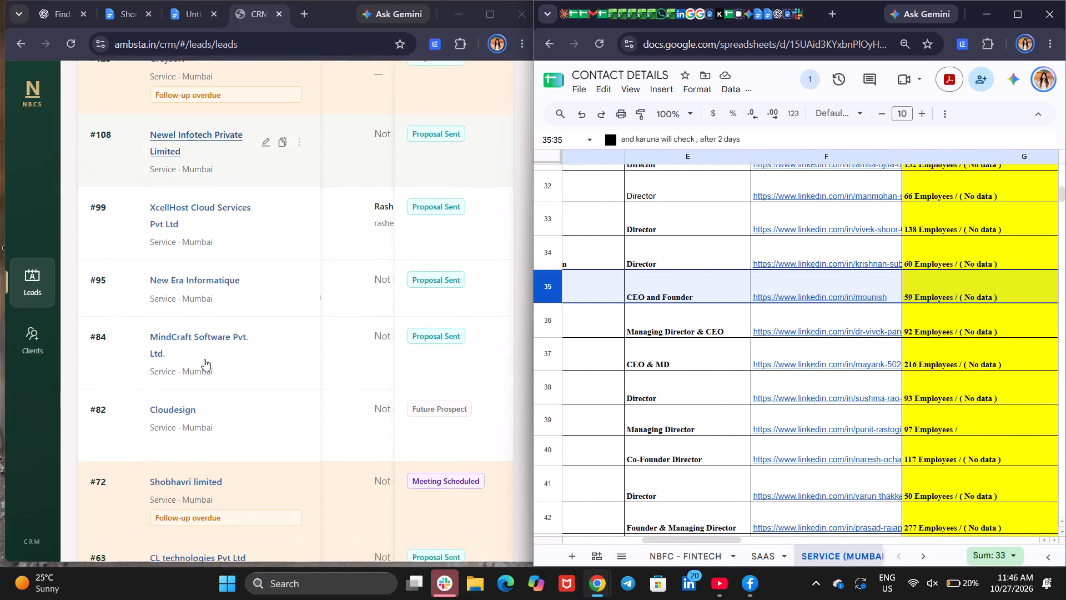
scroll(204, 359, down, 3)
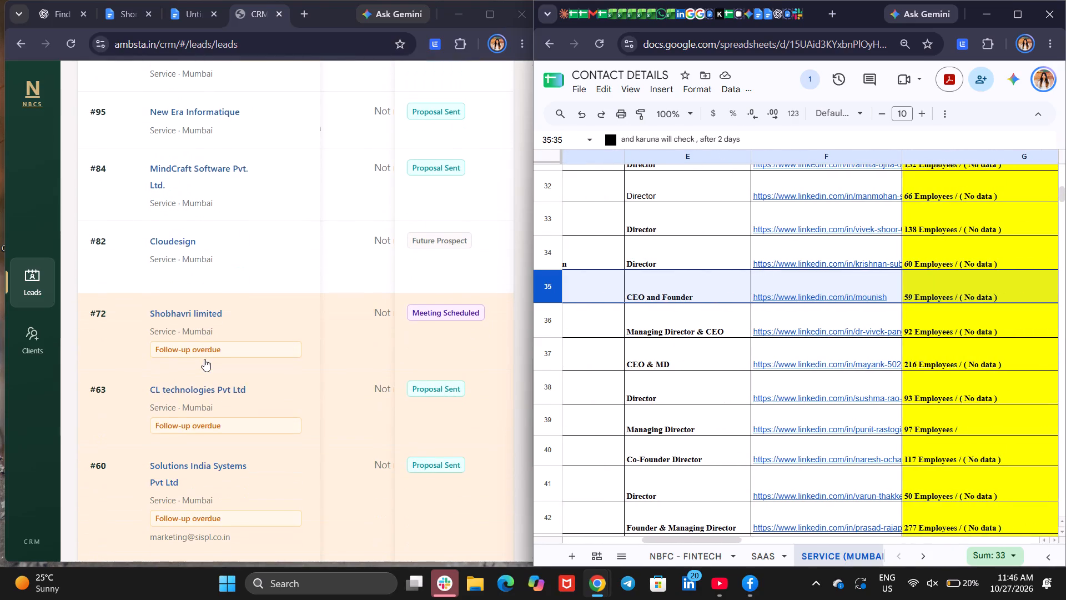
scroll(204, 359, up, 7)
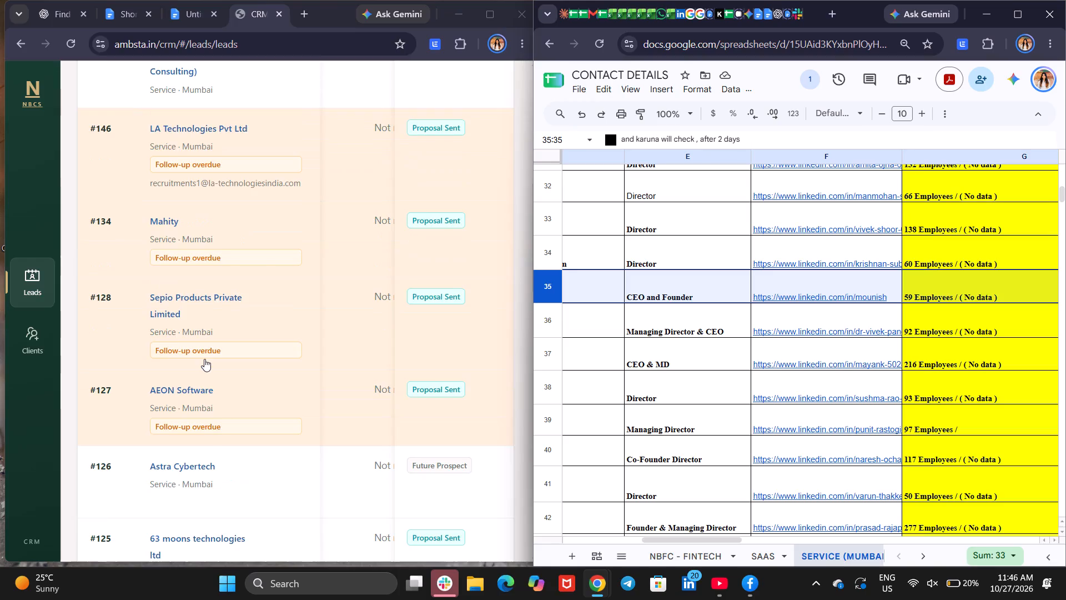
scroll(204, 359, up, 2)
scroll(204, 359, down, 12)
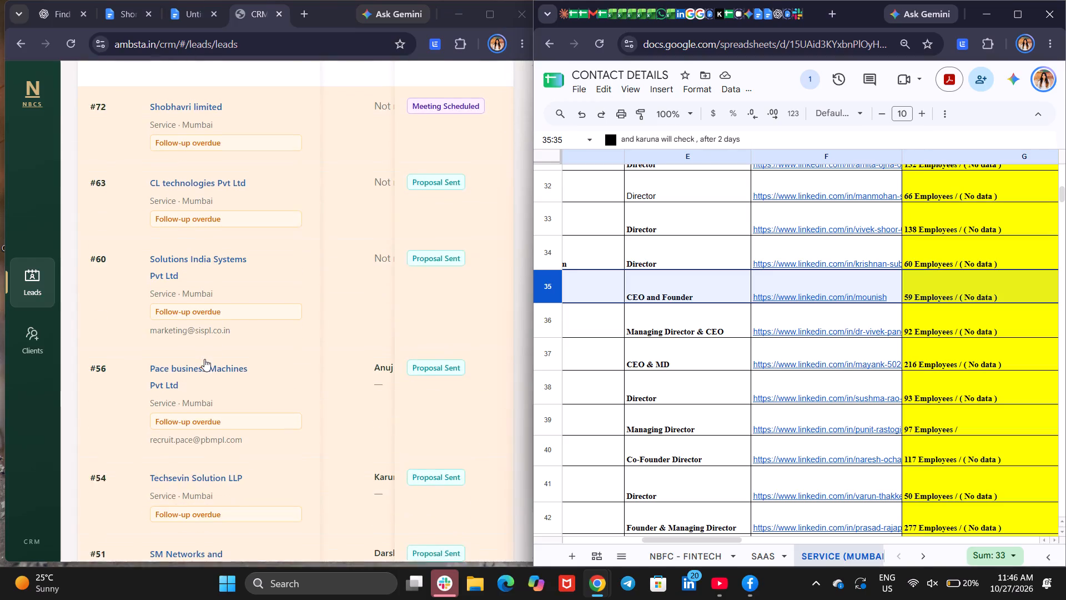
scroll(204, 359, down, 1)
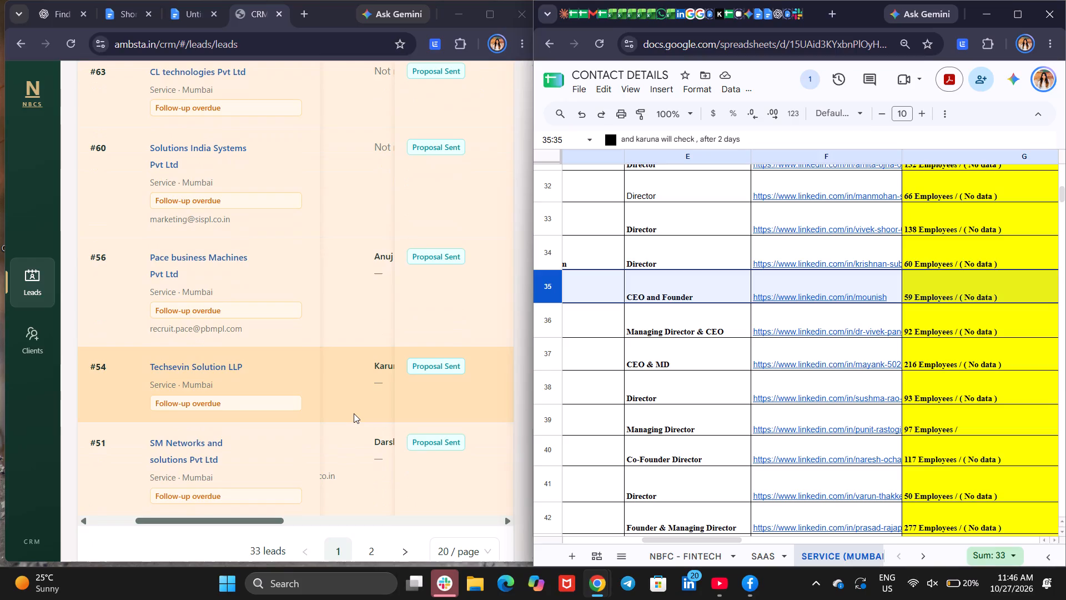
scroll(354, 413, right, 3)
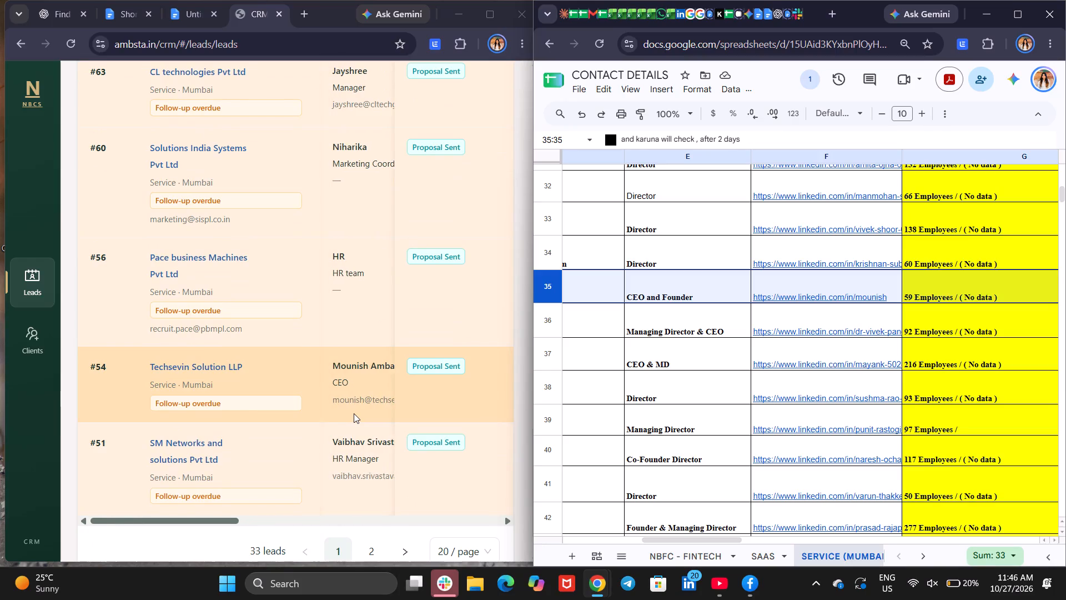
scroll(354, 413, right, 1)
scroll(354, 413, left, 3)
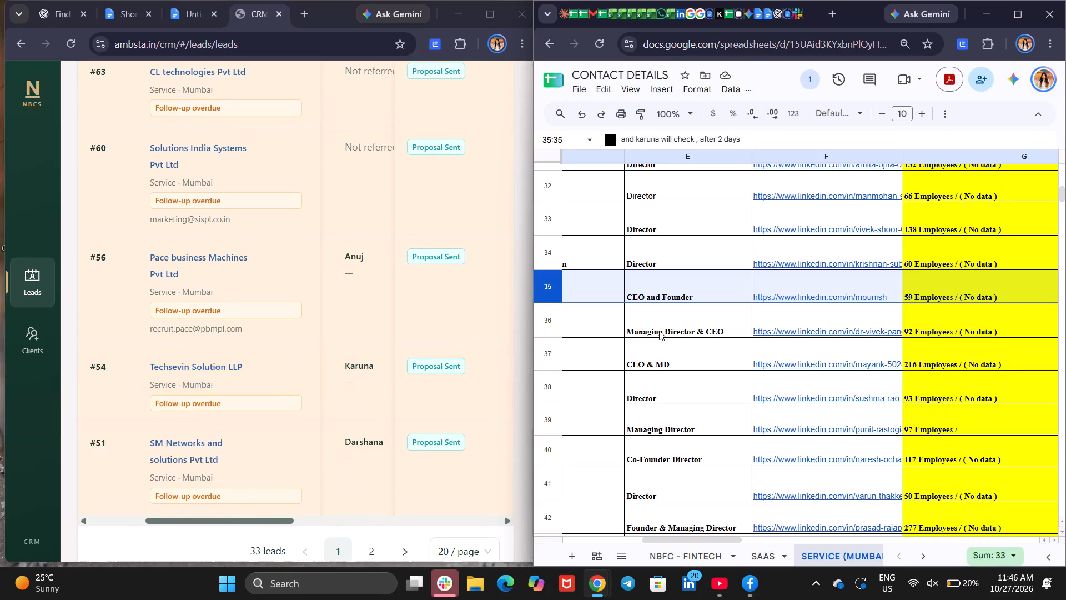
Enter the 27/10 call remark "after 30 mins ." in cell N35 of the SERVICE (MUMBAI) sheet.
scroll(659, 331, left, 2)
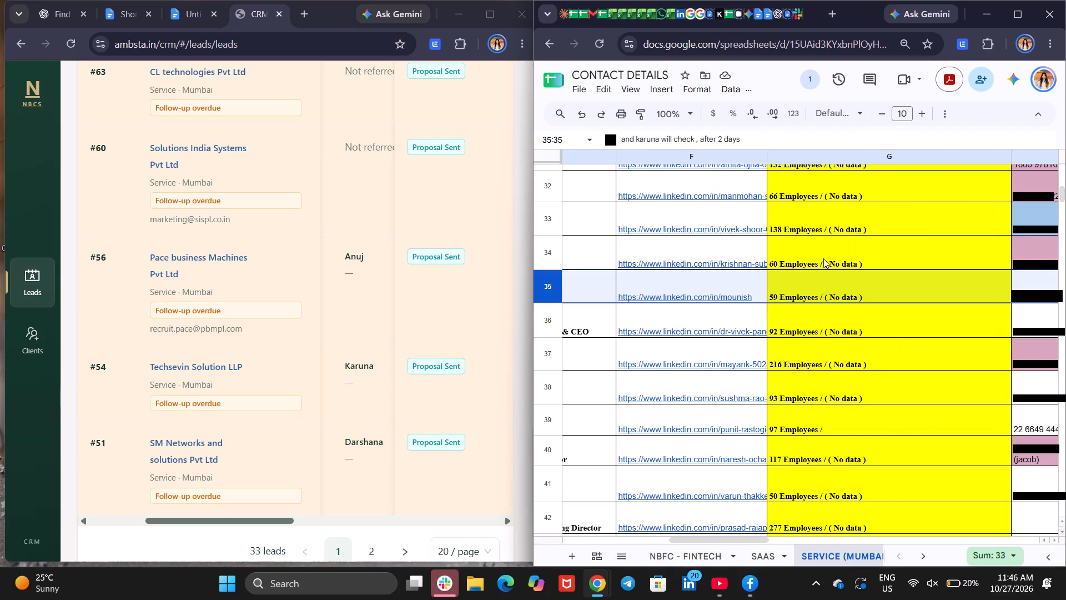
scroll(838, 288, left, 7)
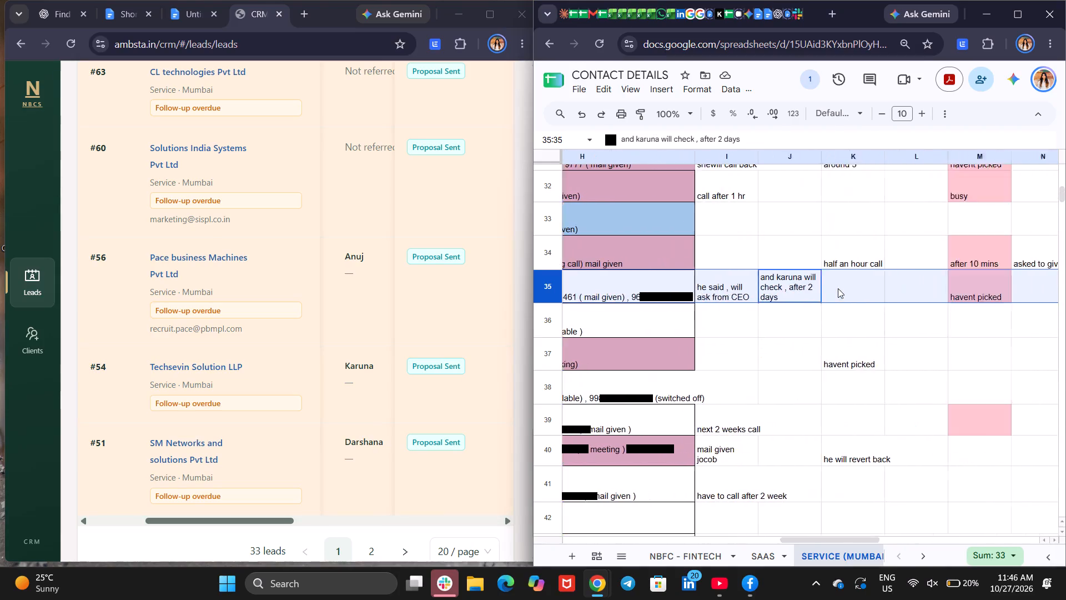
scroll(838, 288, left, 1)
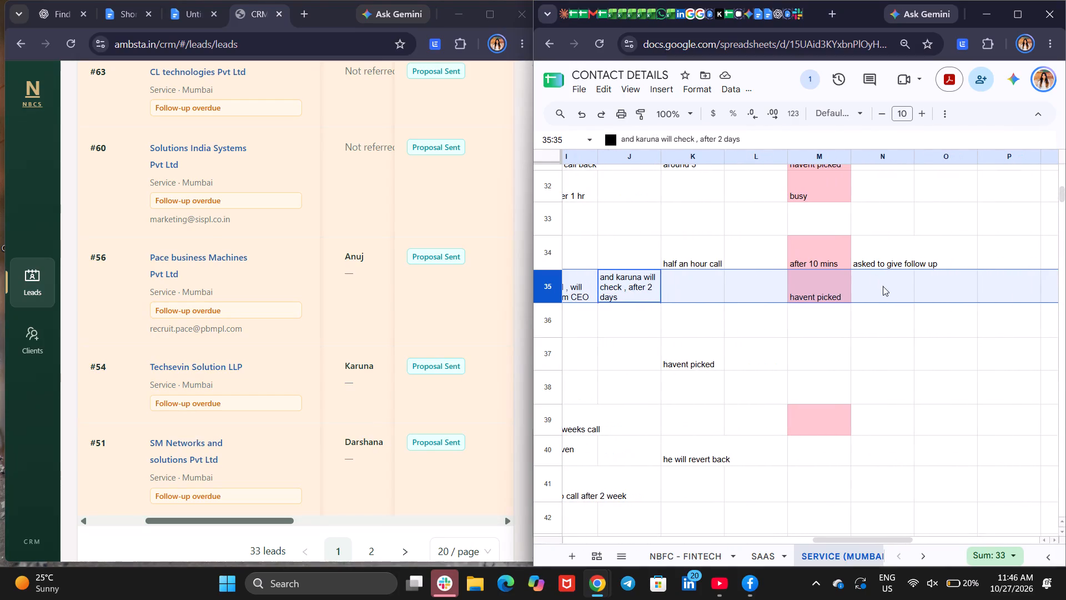
double_click(886, 289)
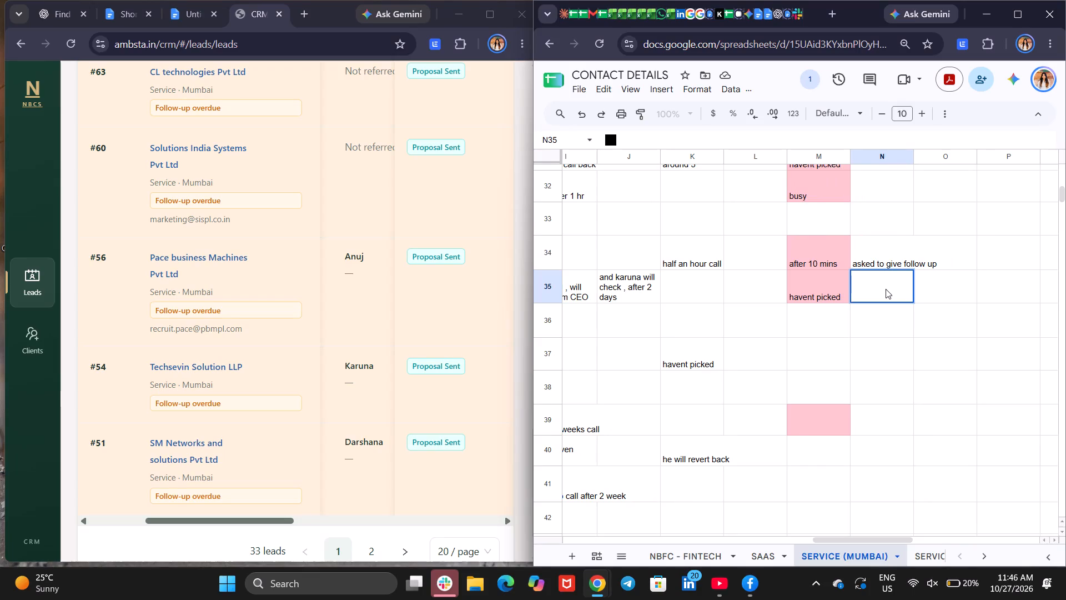
text(after)
key(space)
text(30 mins)
key(space)
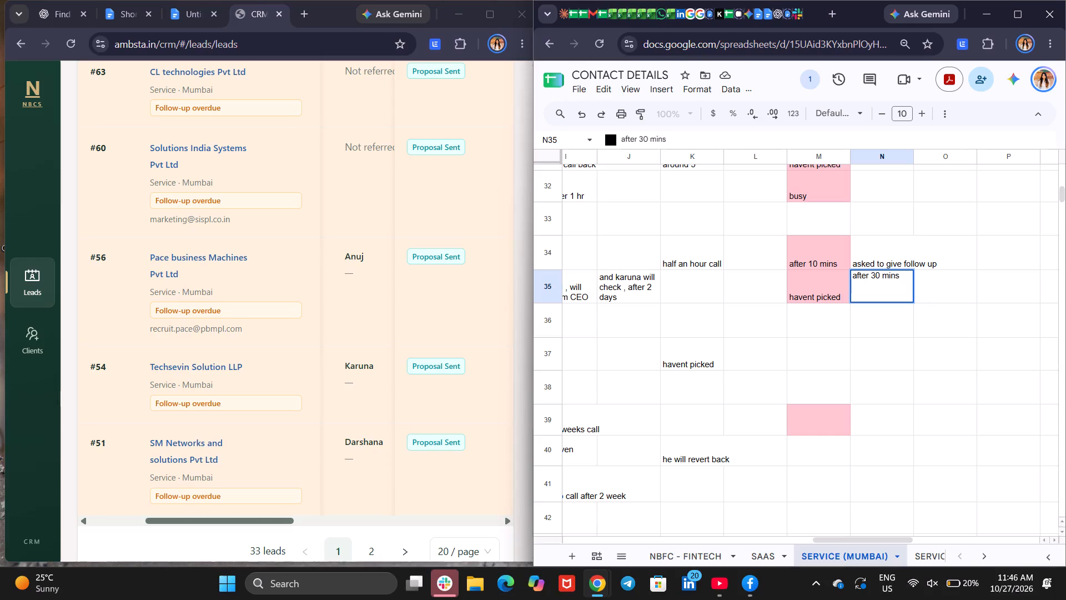
key(period)
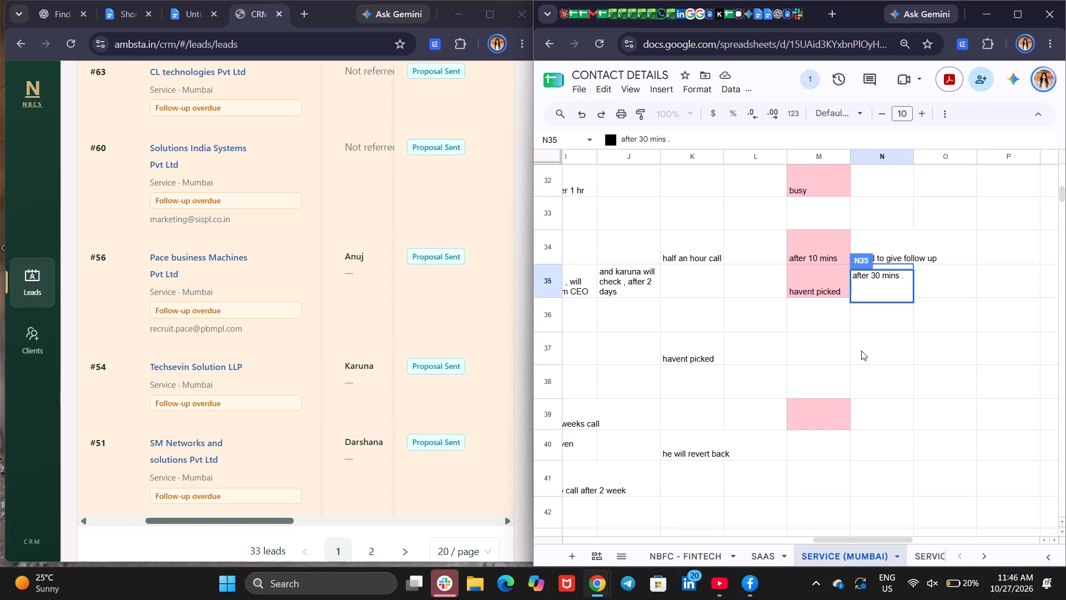
double_click(745, 323)
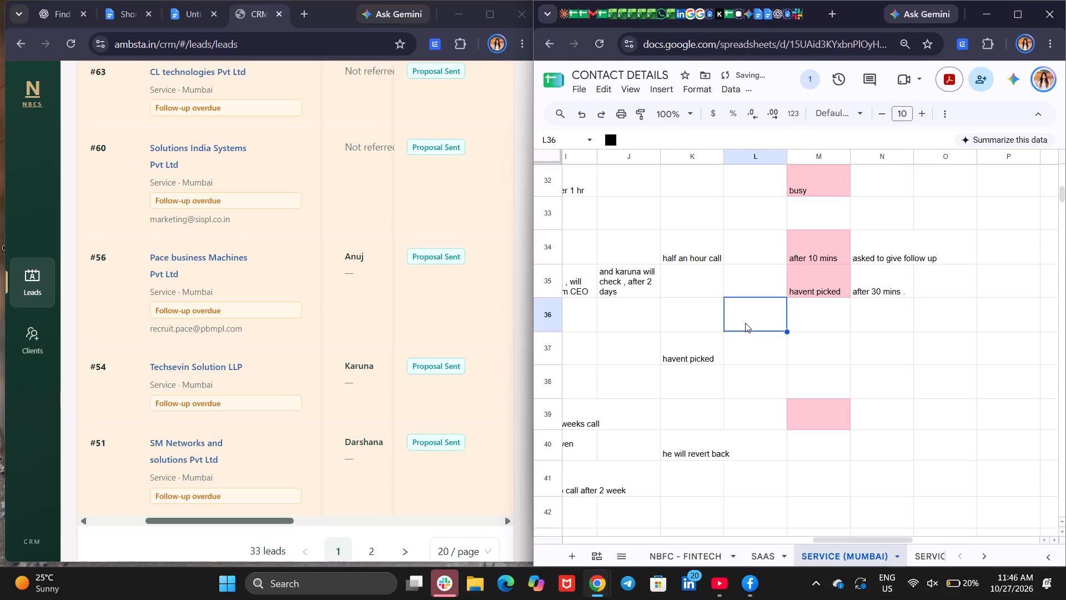
click(745, 323)
Select row 44, the entry with the "shared on wp" remark, and check its company and contact name.
click(795, 414)
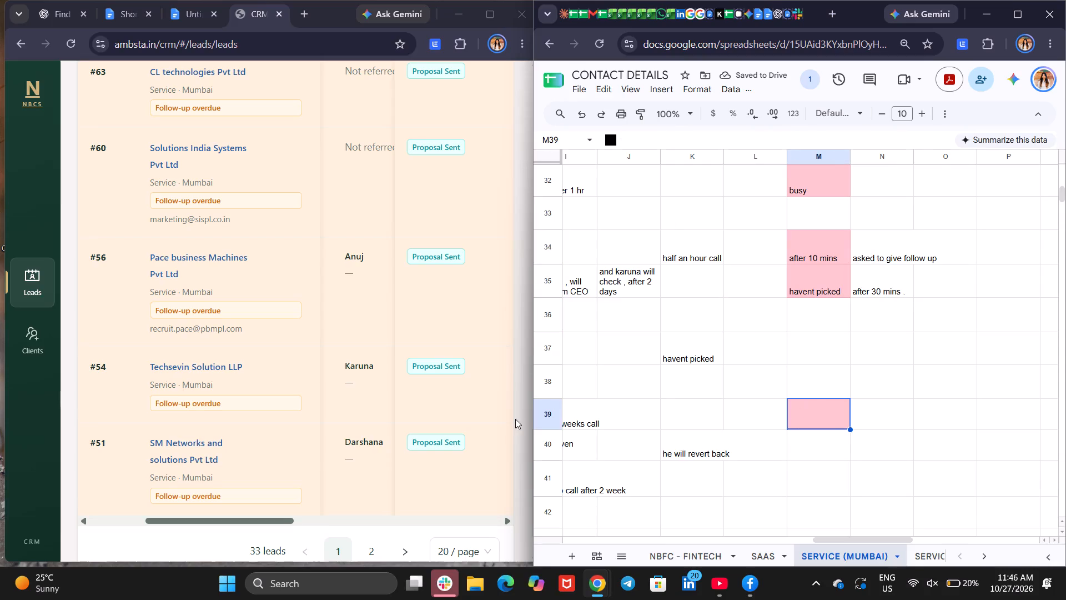
scroll(891, 394, down, 4)
scroll(891, 394, up, 2)
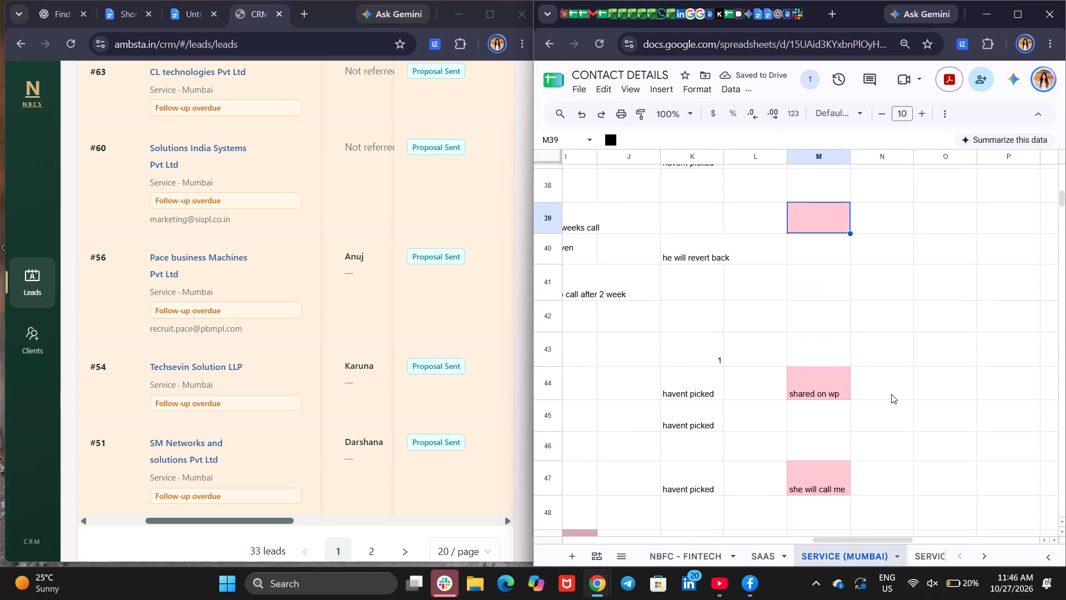
click(555, 380)
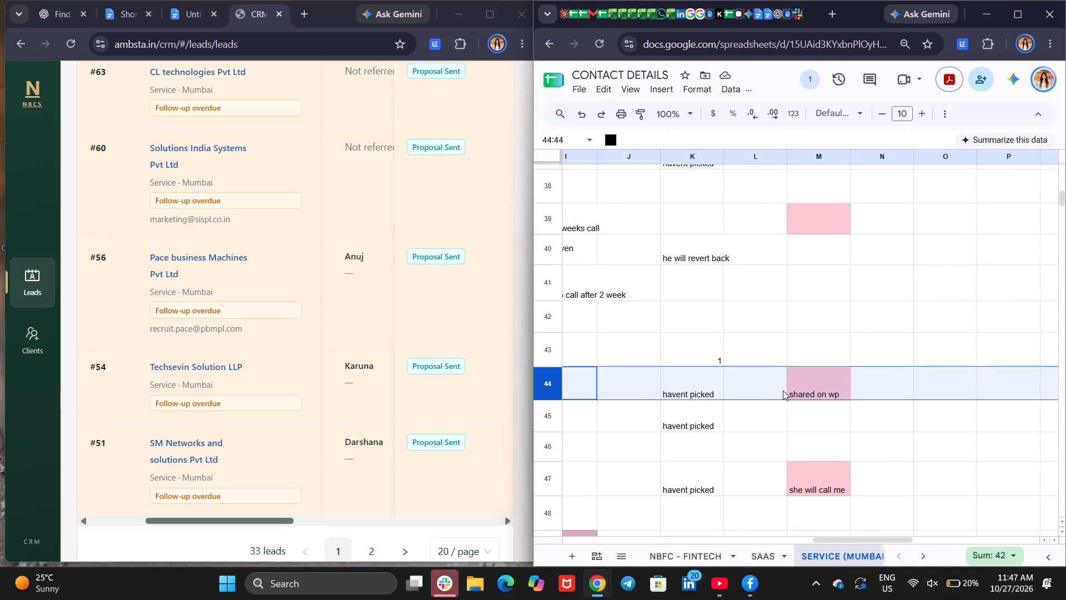
scroll(783, 391, right, 13)
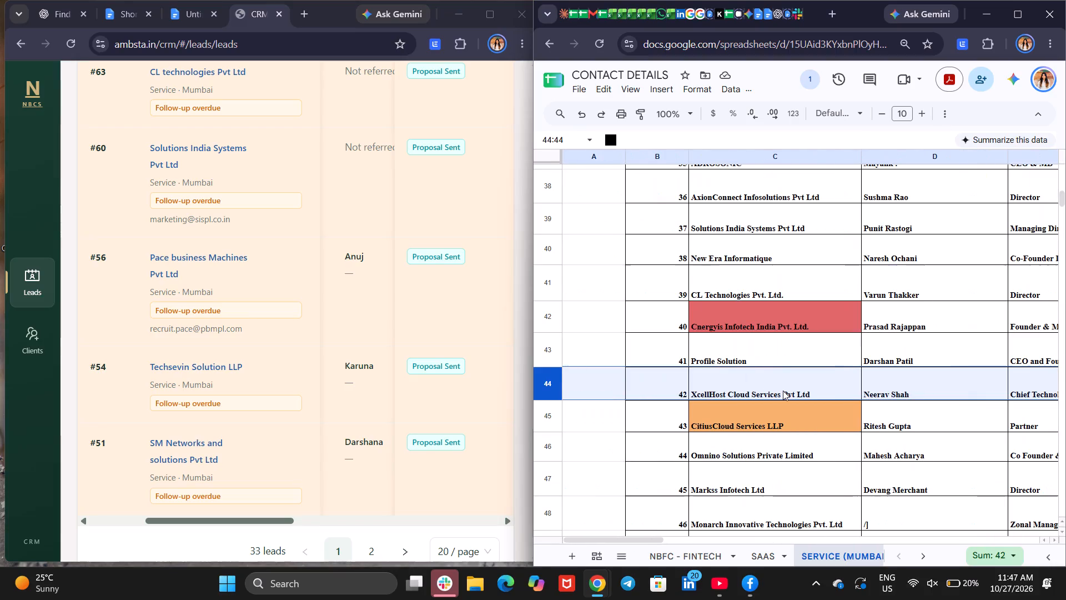
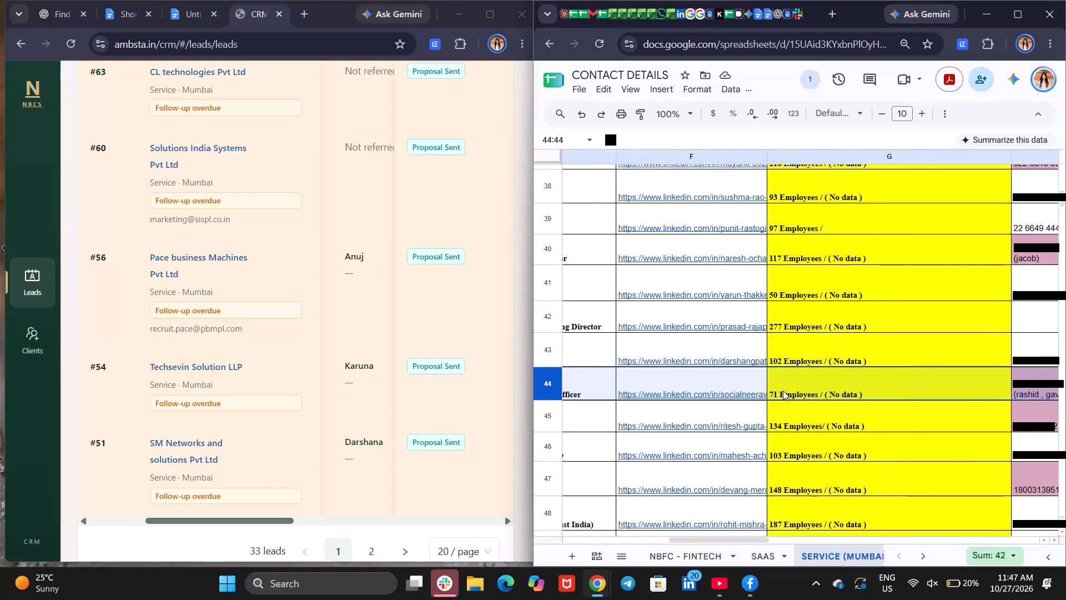
Select row 47, the entry with the "she will call me" remark, and check its company, contact and phone remarks.
scroll(783, 391, left, 4)
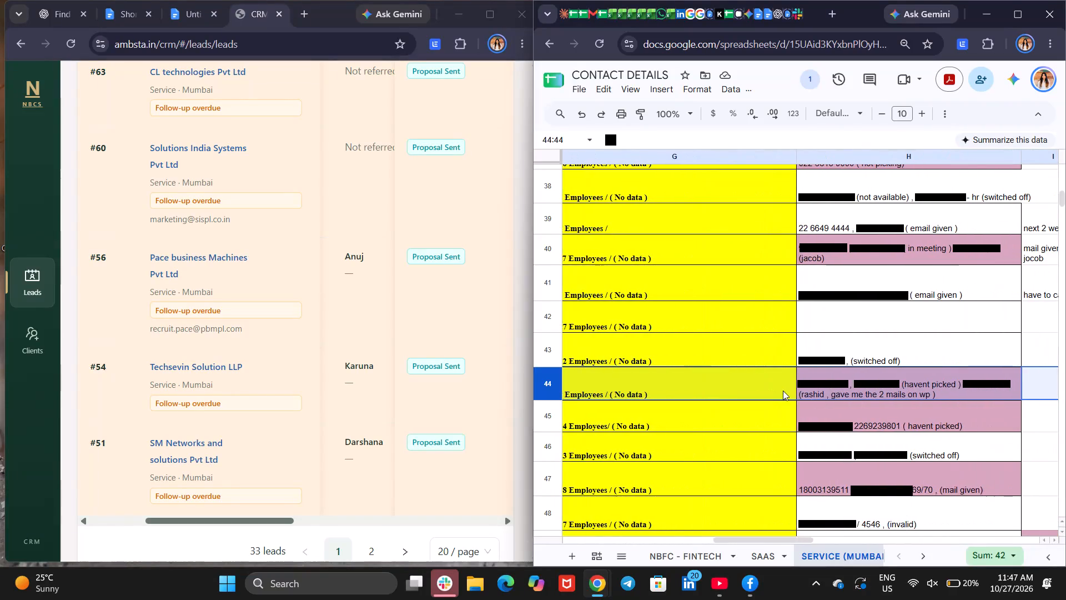
scroll(783, 391, left, 2)
scroll(783, 391, down, 1)
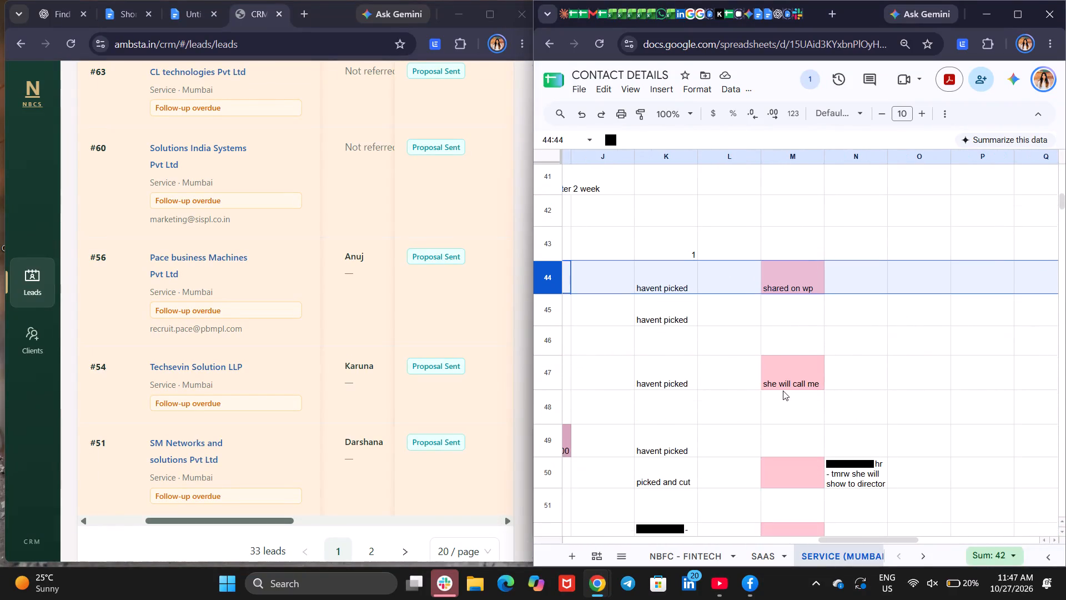
scroll(783, 391, down, 1)
click(552, 378)
scroll(742, 374, right, 6)
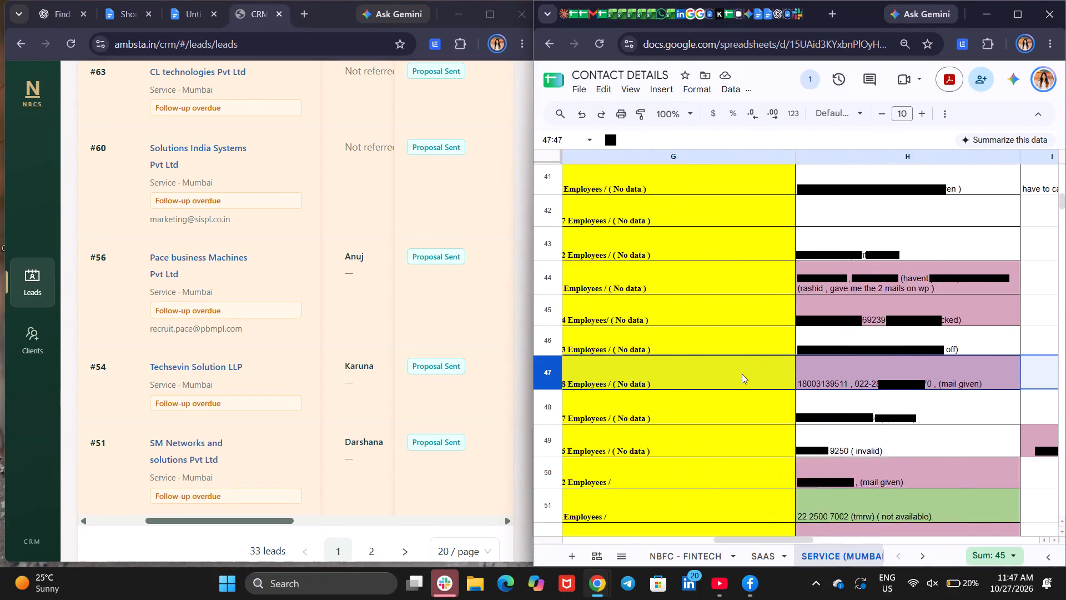
scroll(742, 374, right, 6)
scroll(742, 374, up, 1)
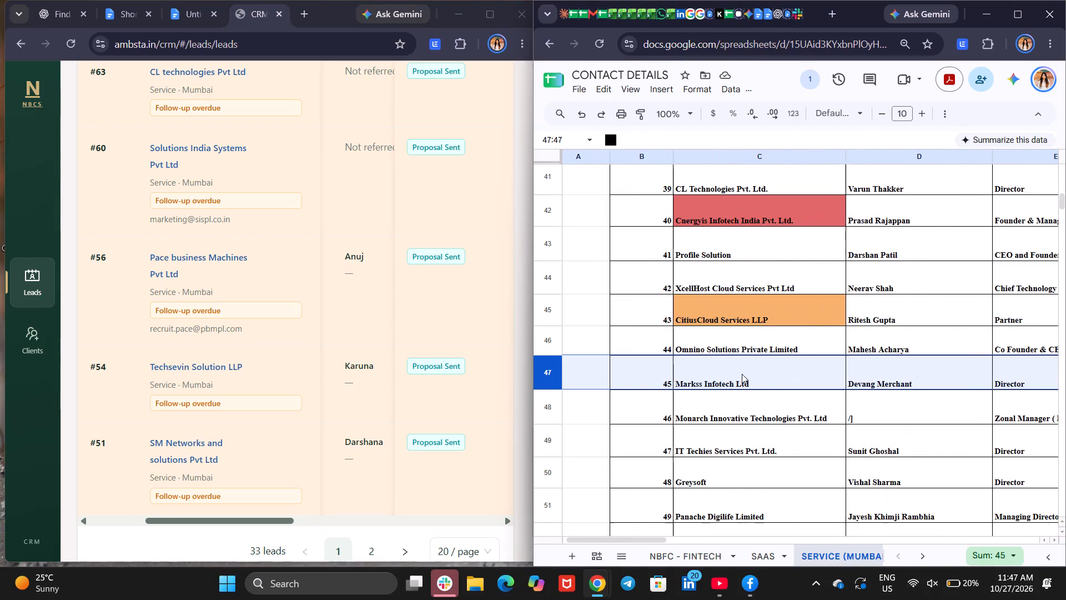
scroll(742, 374, up, 2)
scroll(742, 374, left, 6)
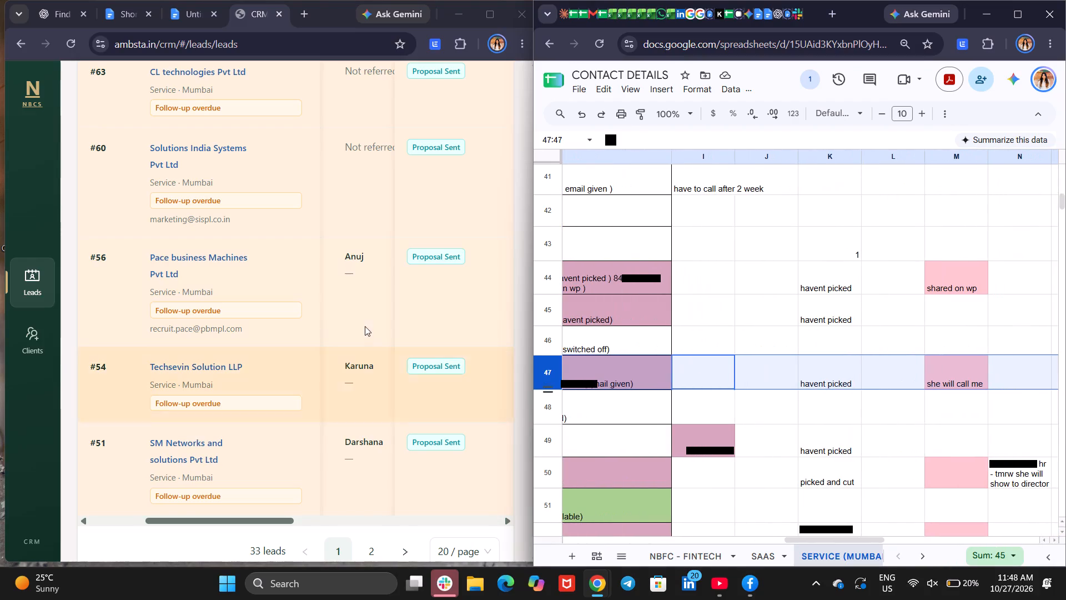
Find the Markss Infotech Ltd lead in the CRM list and examine its contact and reference details.
scroll(364, 326, up, 5)
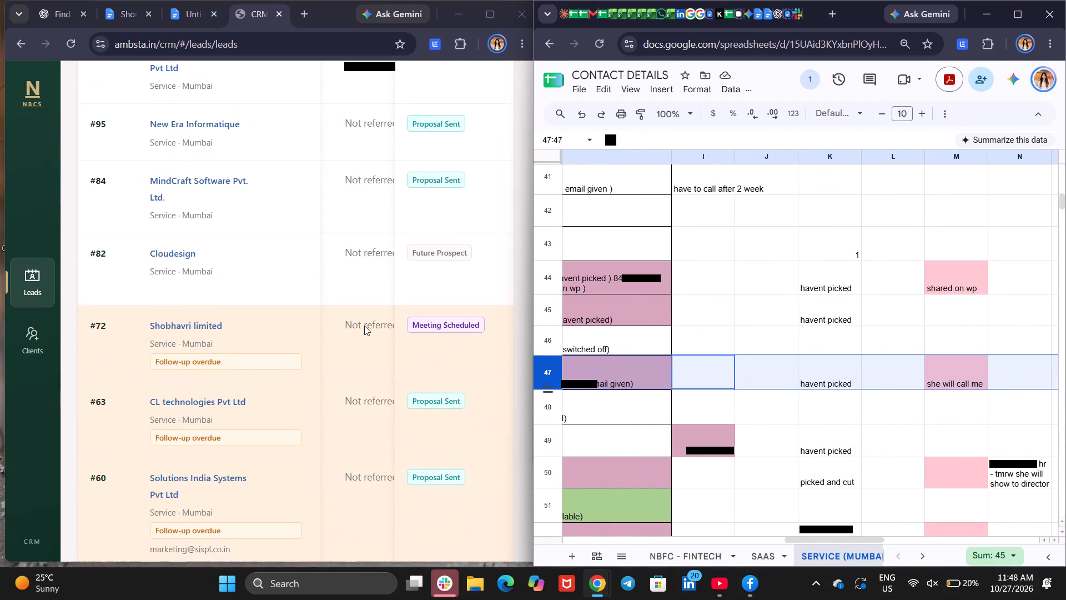
scroll(364, 326, up, 5)
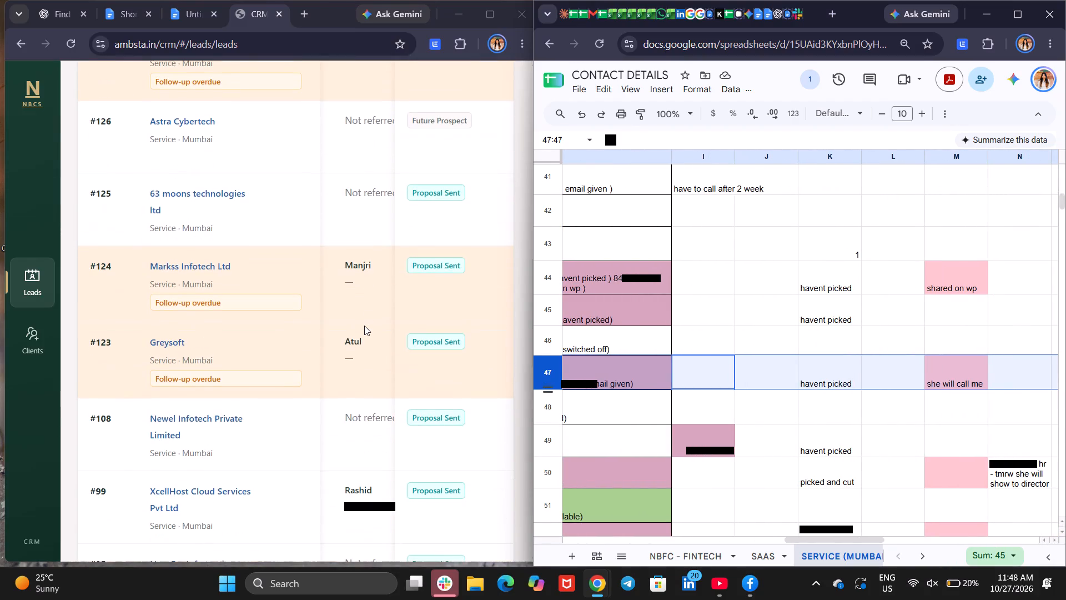
scroll(369, 313, right, 3)
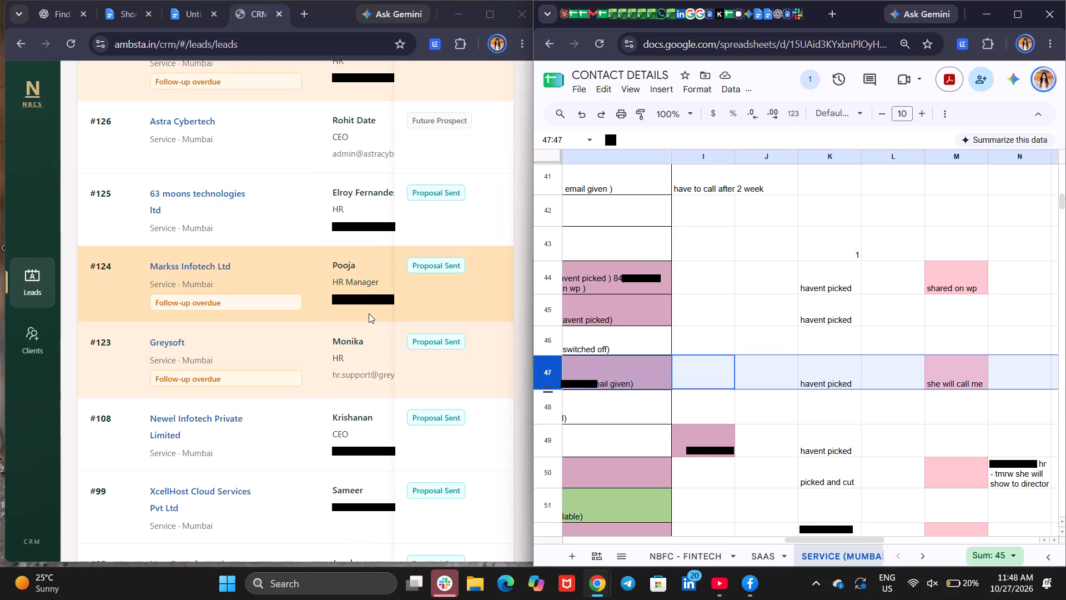
scroll(369, 313, right, 1)
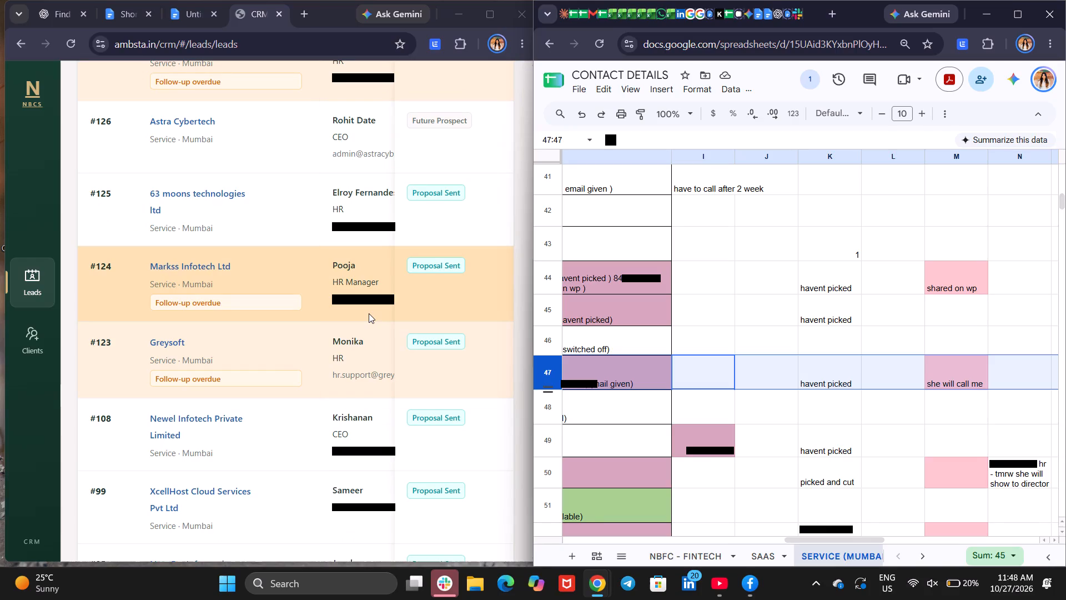
Select row 50, the entry with the "tmrw she will show to director" remark, and check its company, contact and phone remarks.
scroll(940, 359, left, 4)
scroll(940, 359, right, 1)
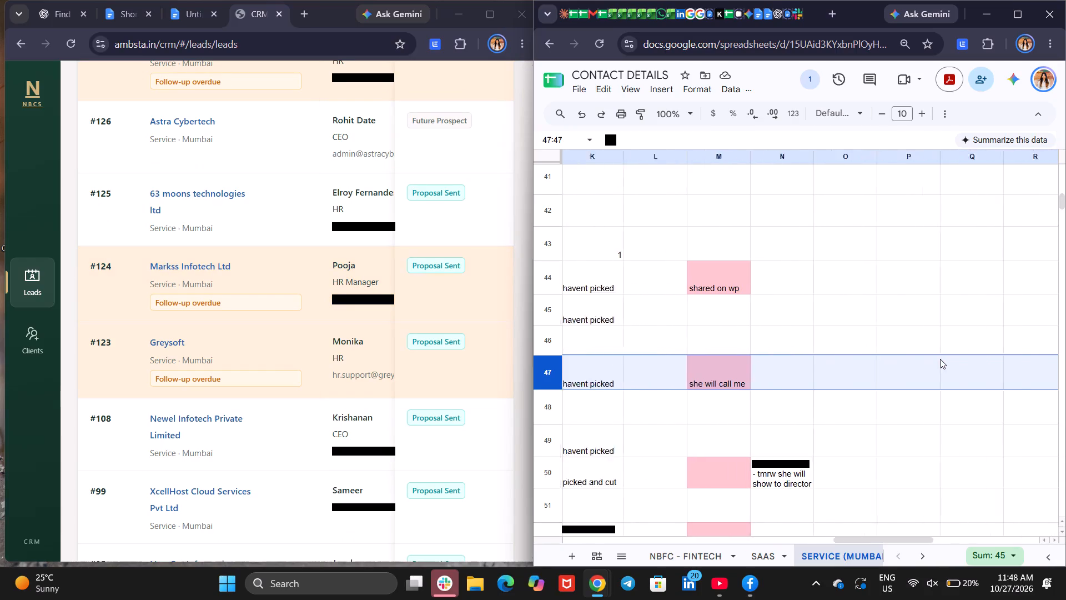
scroll(940, 359, right, 2)
scroll(940, 359, down, 3)
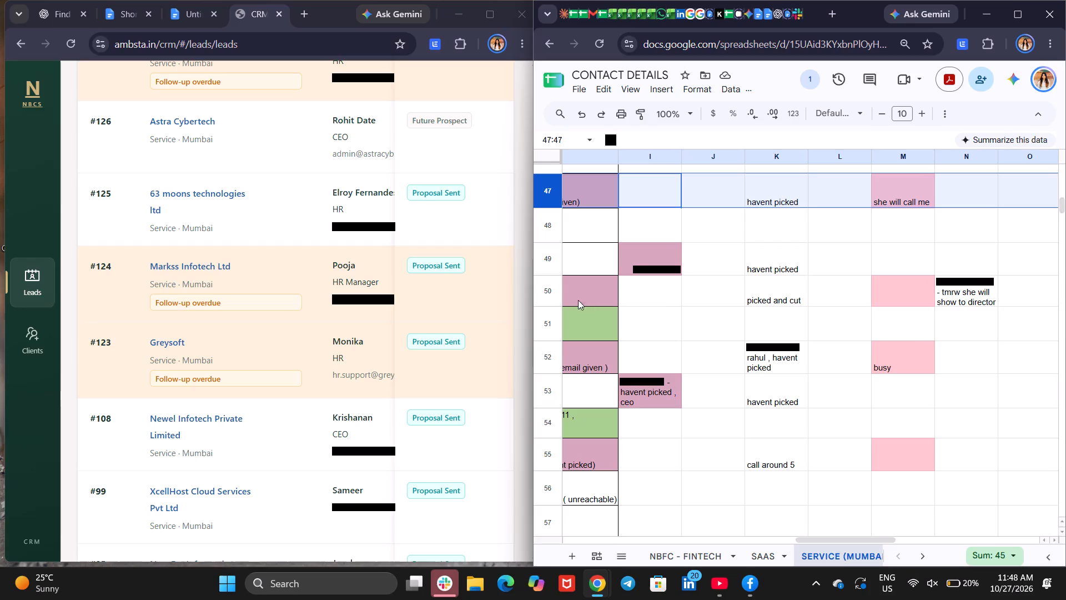
click(551, 290)
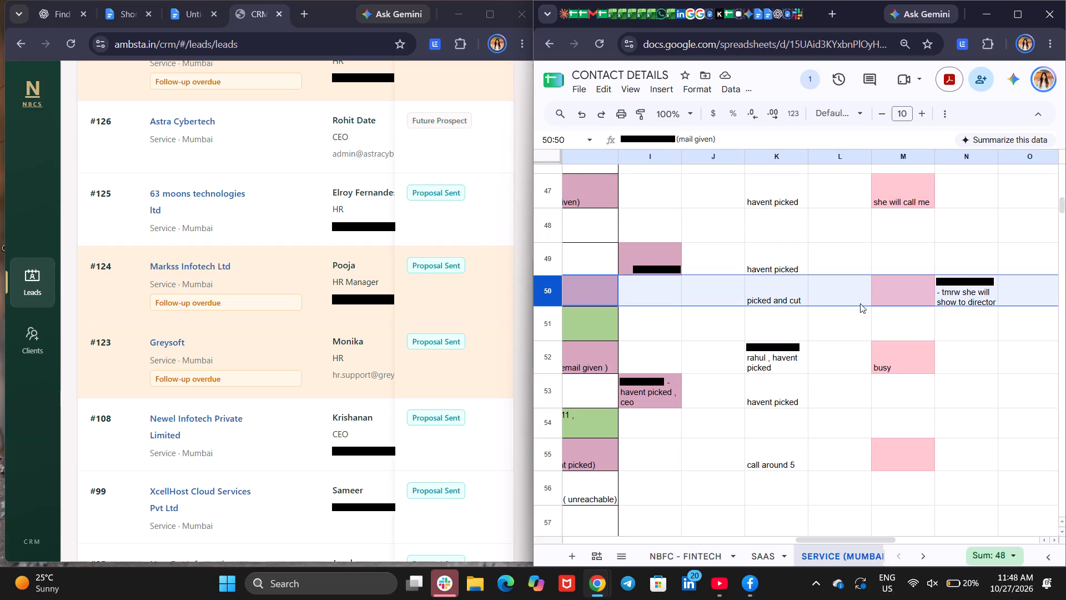
scroll(860, 303, right, 4)
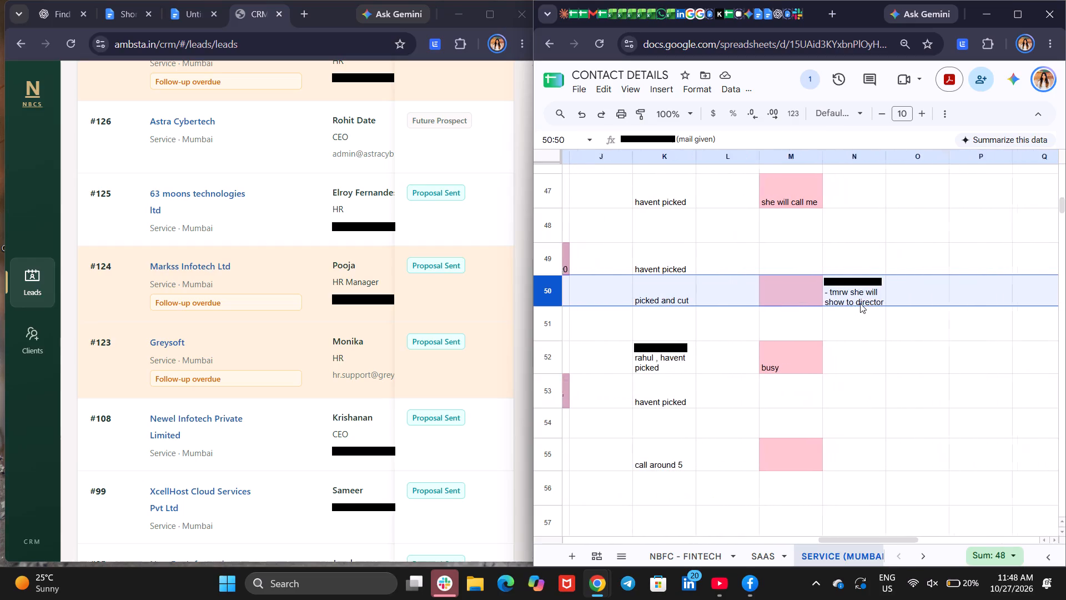
scroll(860, 303, right, 1)
scroll(860, 303, left, 1)
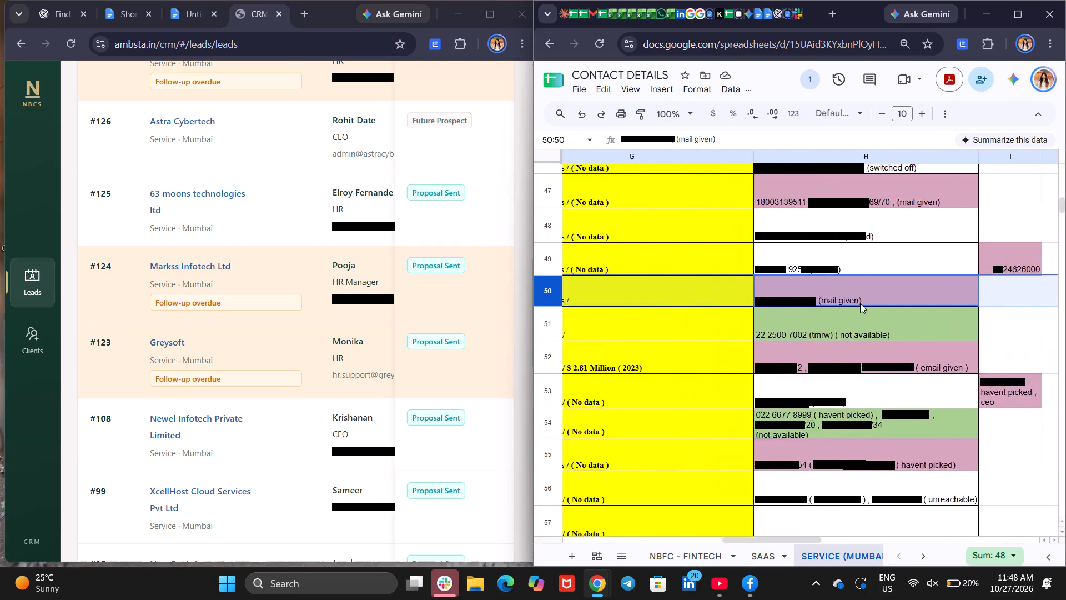
scroll(860, 303, left, 1)
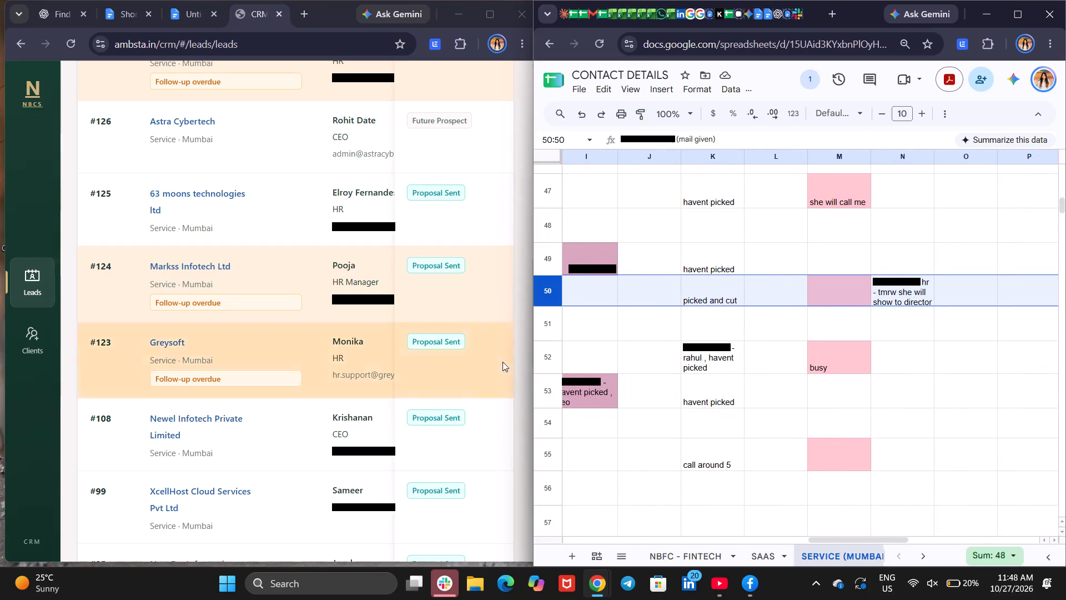
scroll(685, 334, right, 8)
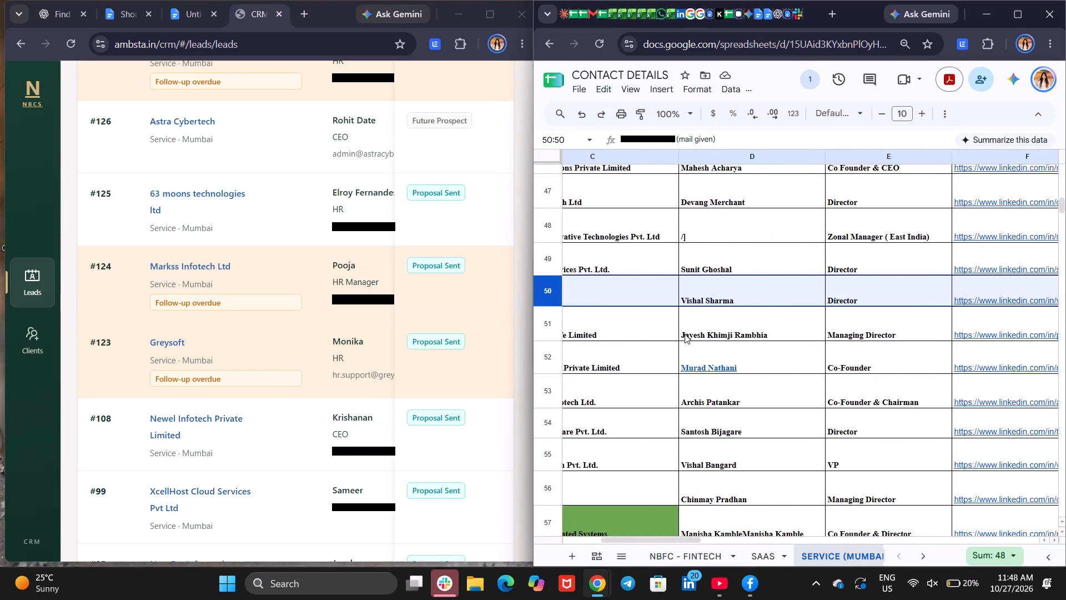
scroll(685, 334, left, 4)
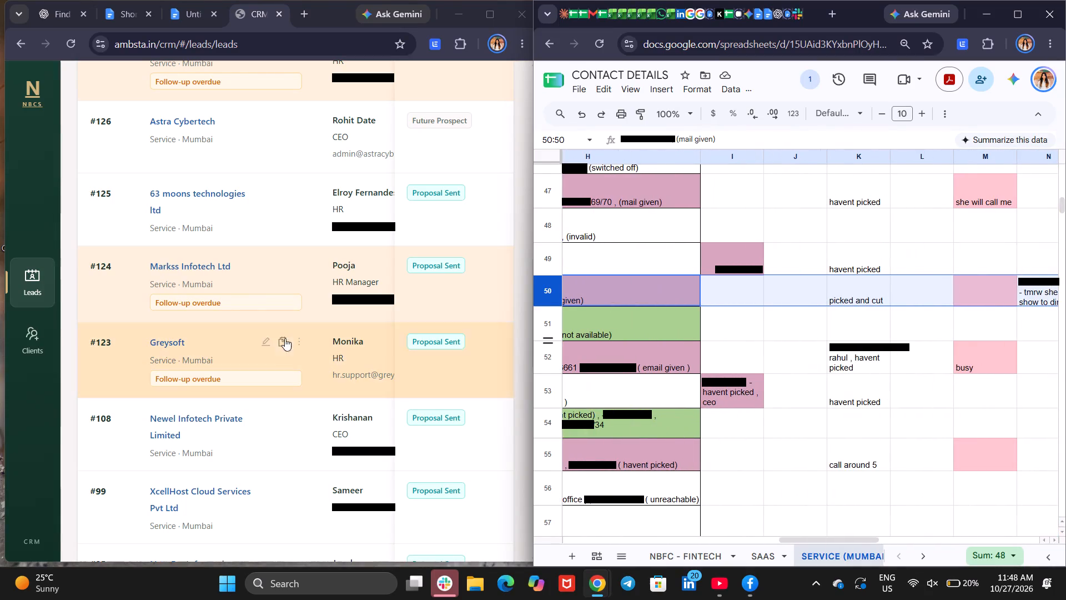
Examine the contact and reference details of the Greysoft lead in the CRM list.
scroll(228, 357, right, 1)
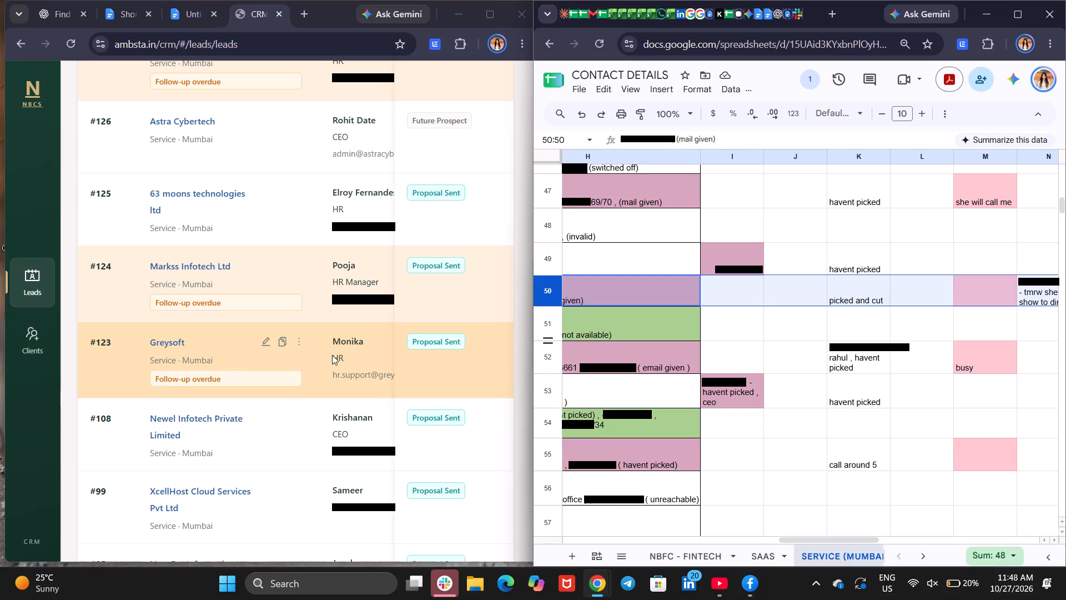
scroll(368, 334, left, 2)
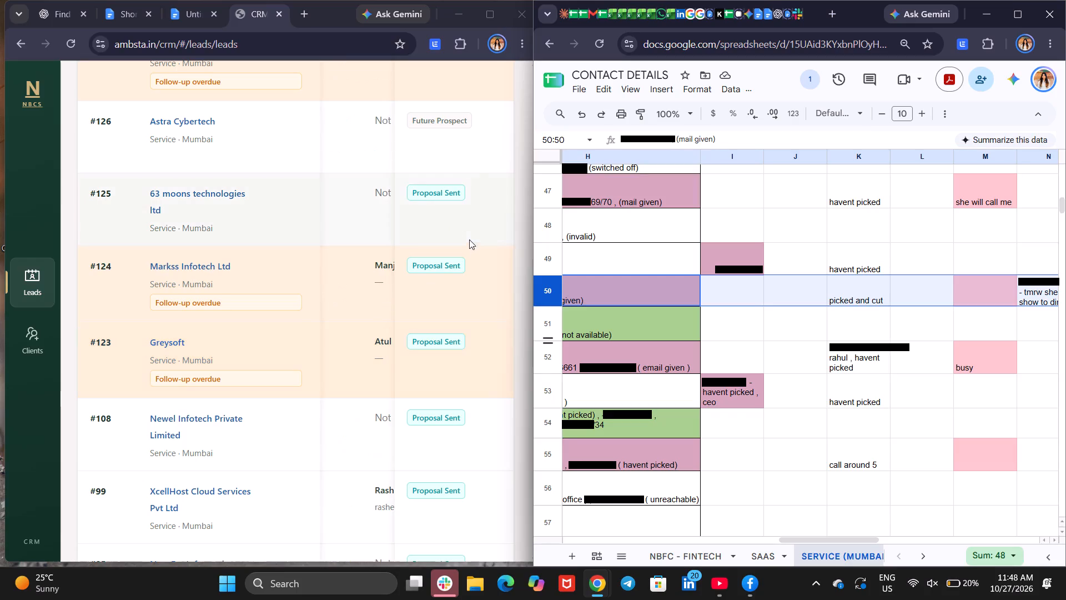
Review the Greysoft row 50 again, from its company, designation and size through to its phone and follow-up remarks.
scroll(1020, 309, left, 1)
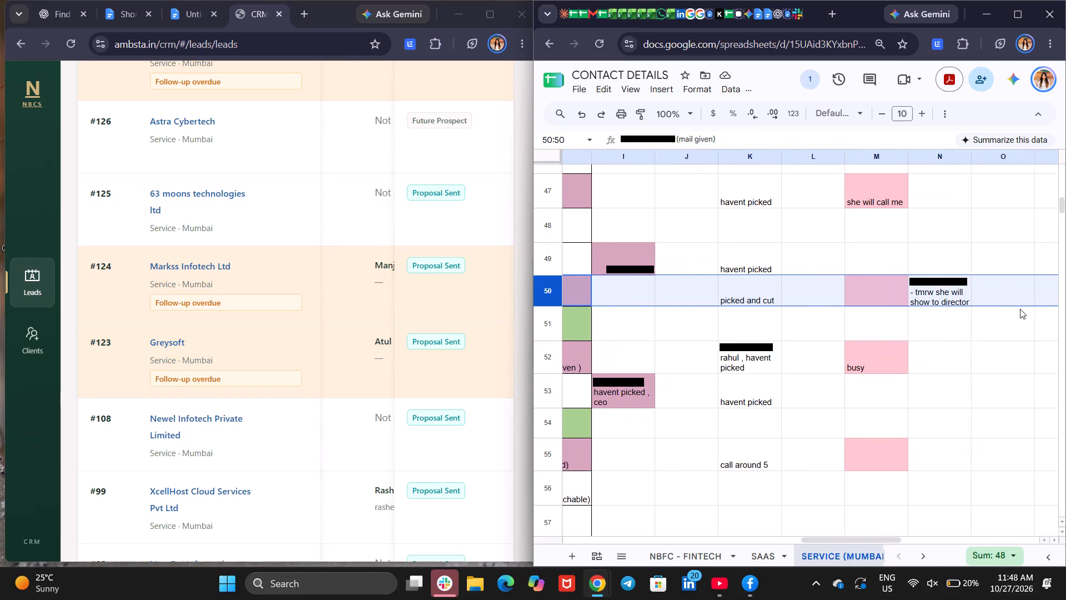
scroll(1020, 309, left, 1)
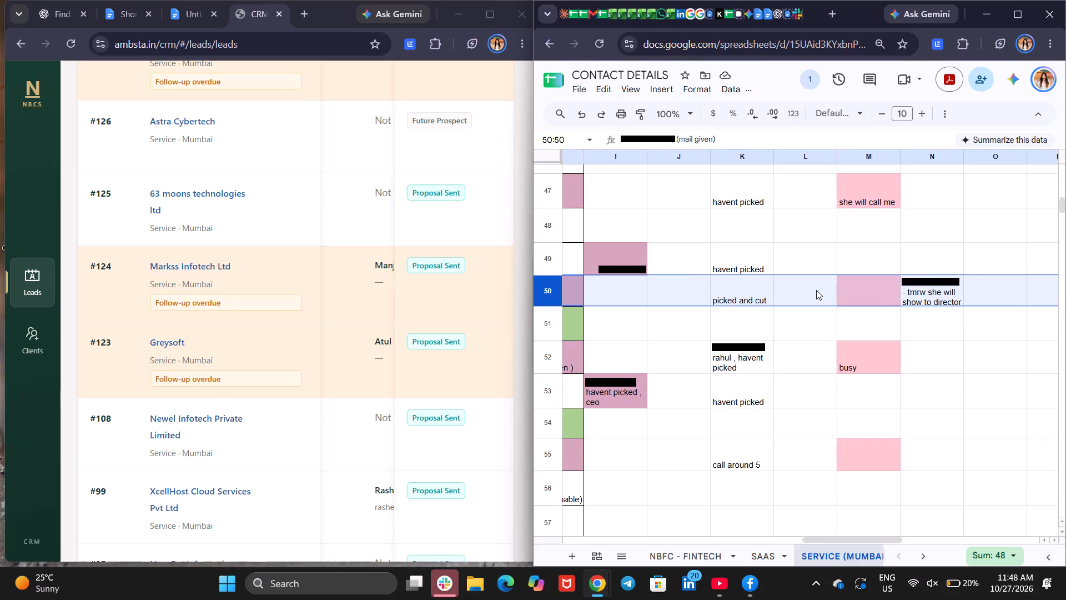
scroll(816, 290, right, 12)
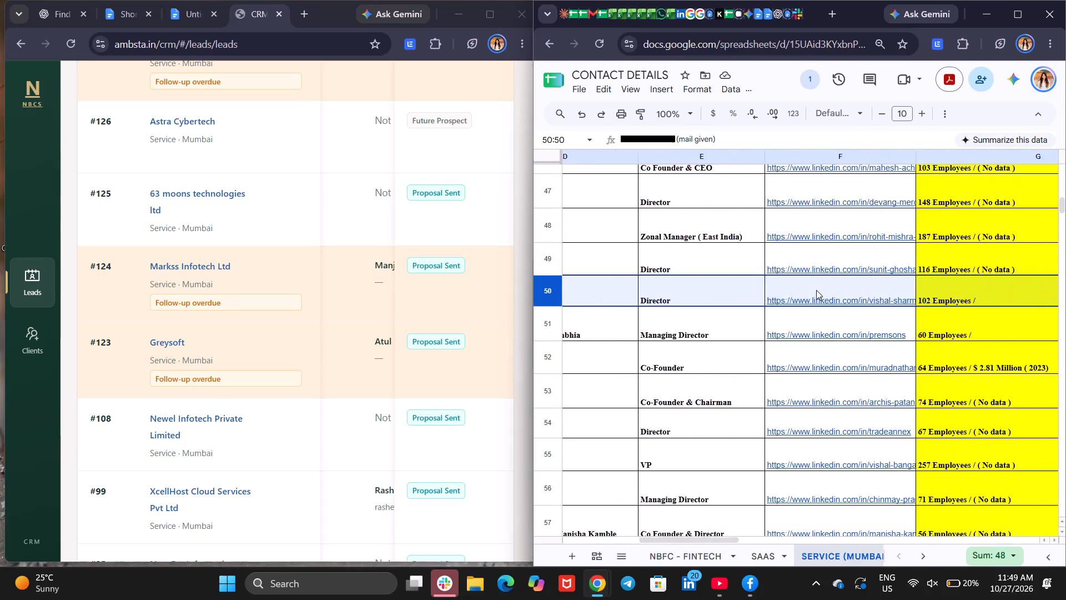
scroll(816, 290, right, 5)
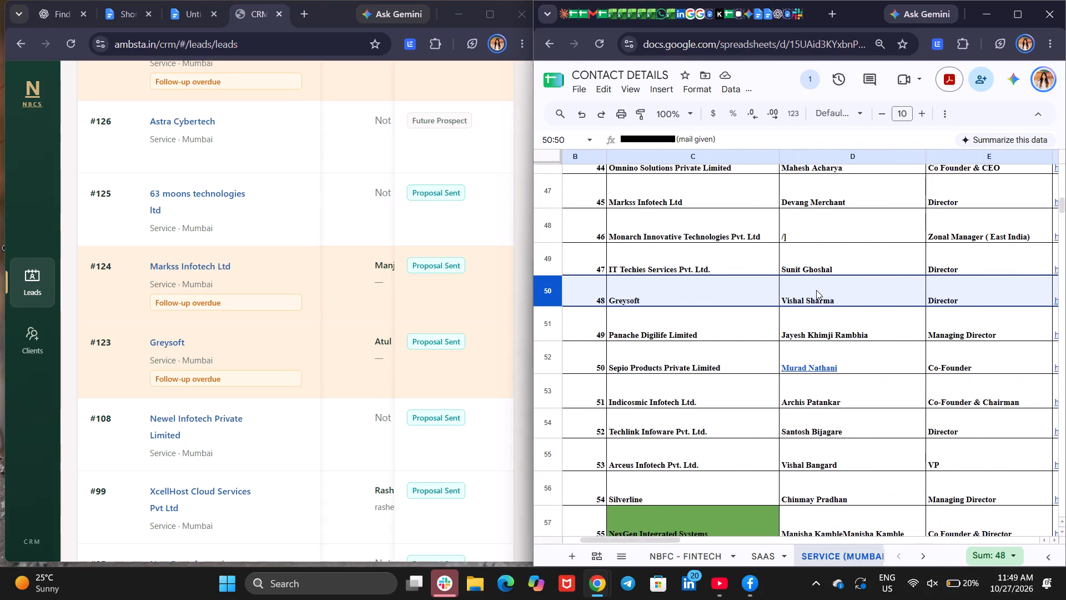
scroll(816, 290, right, 1)
scroll(816, 290, left, 5)
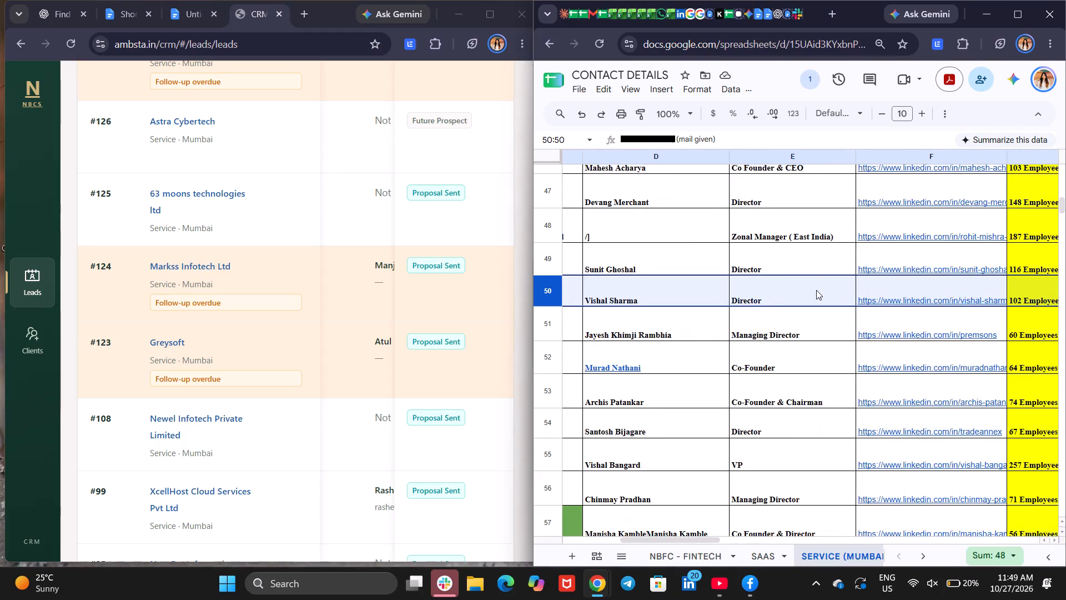
scroll(816, 290, left, 6)
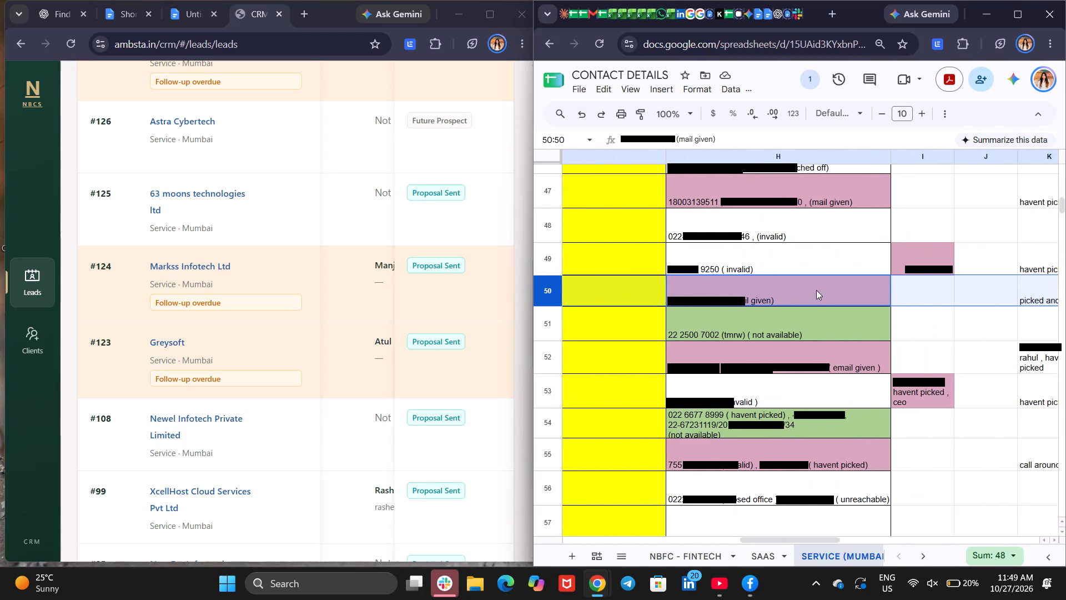
scroll(816, 290, left, 4)
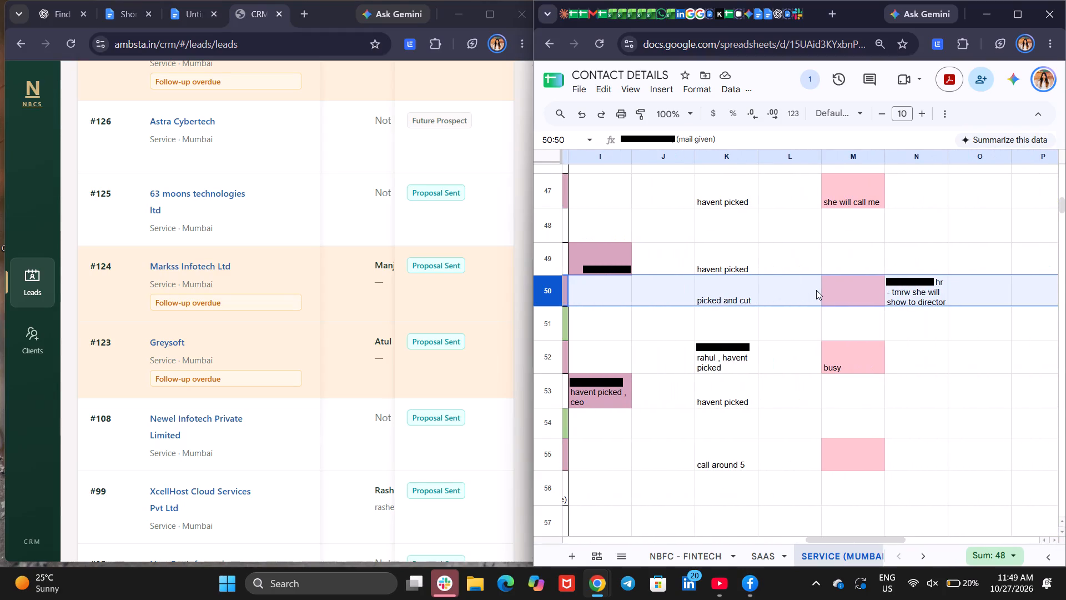
Select row 52, the entry with the "busy" remark.
click(545, 355)
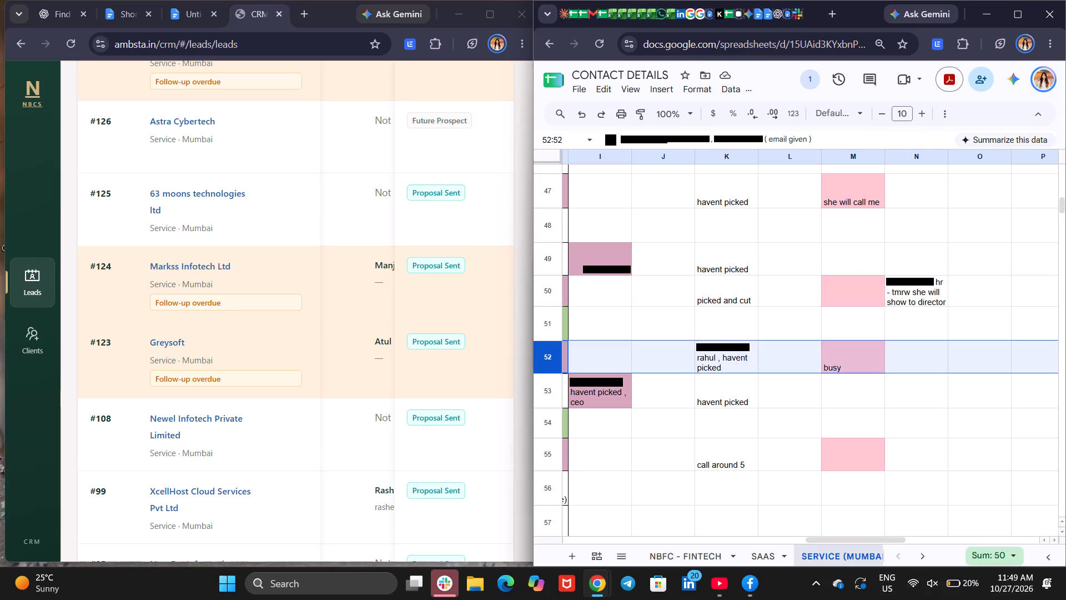
Select row 55, the entry with the "call around 5" remark, and check its company, contact and designation.
scroll(713, 391, down, 1)
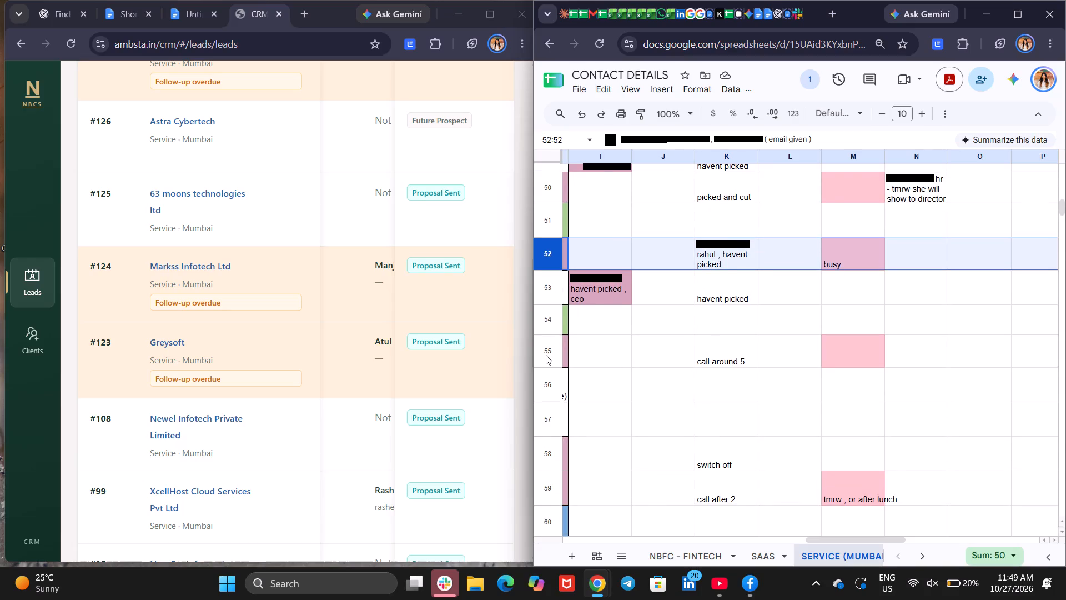
click(546, 355)
scroll(591, 351, right, 2)
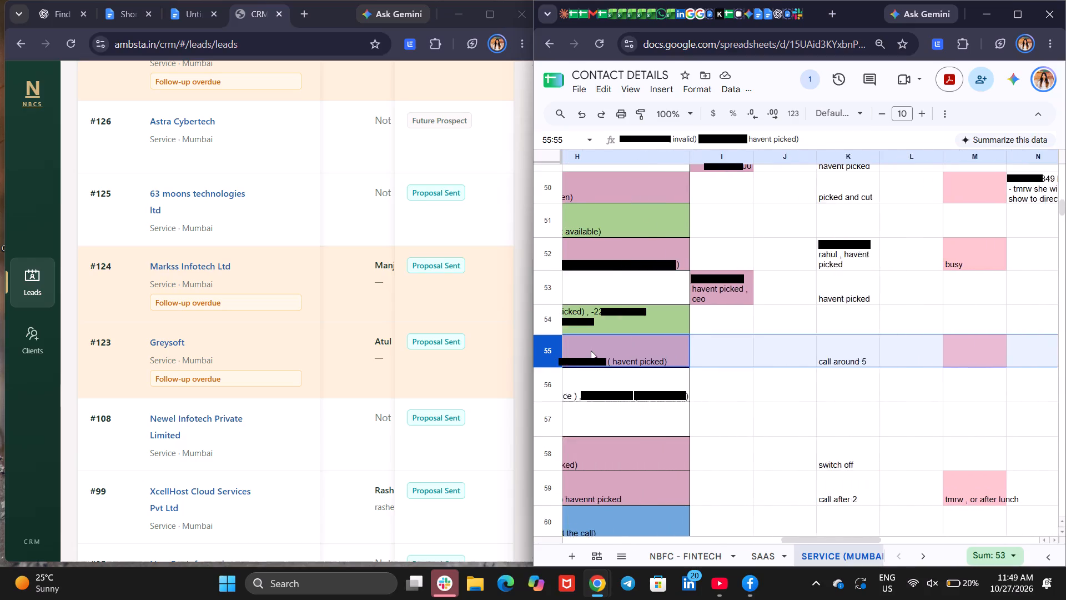
scroll(591, 351, right, 10)
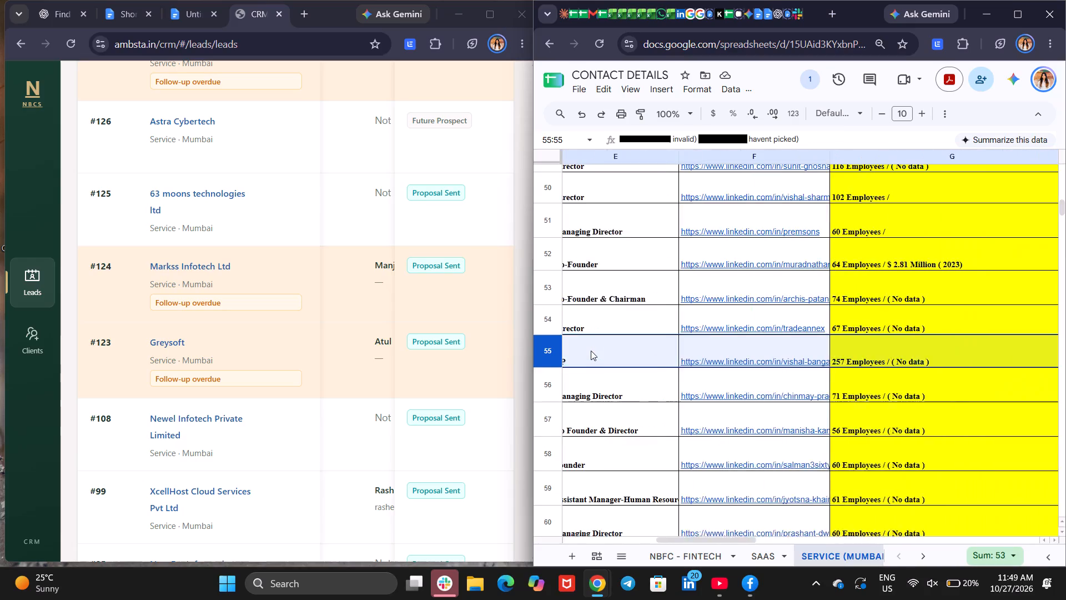
scroll(591, 351, right, 5)
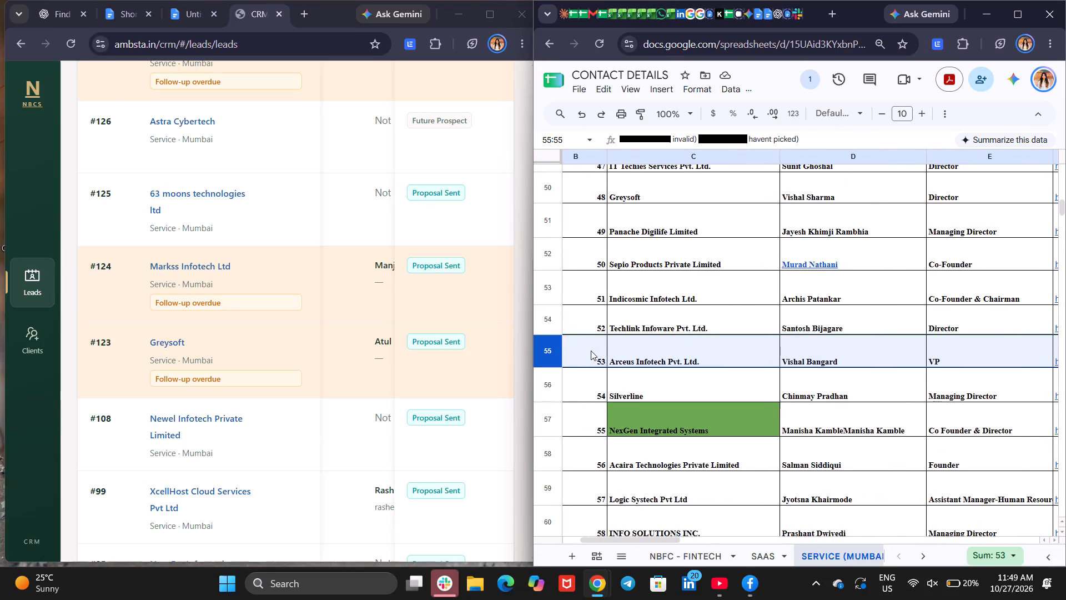
Look through the CRM leads list for Arceus Infotech, and return to the row 55 remarks in the sheet.
scroll(133, 301, up, 1)
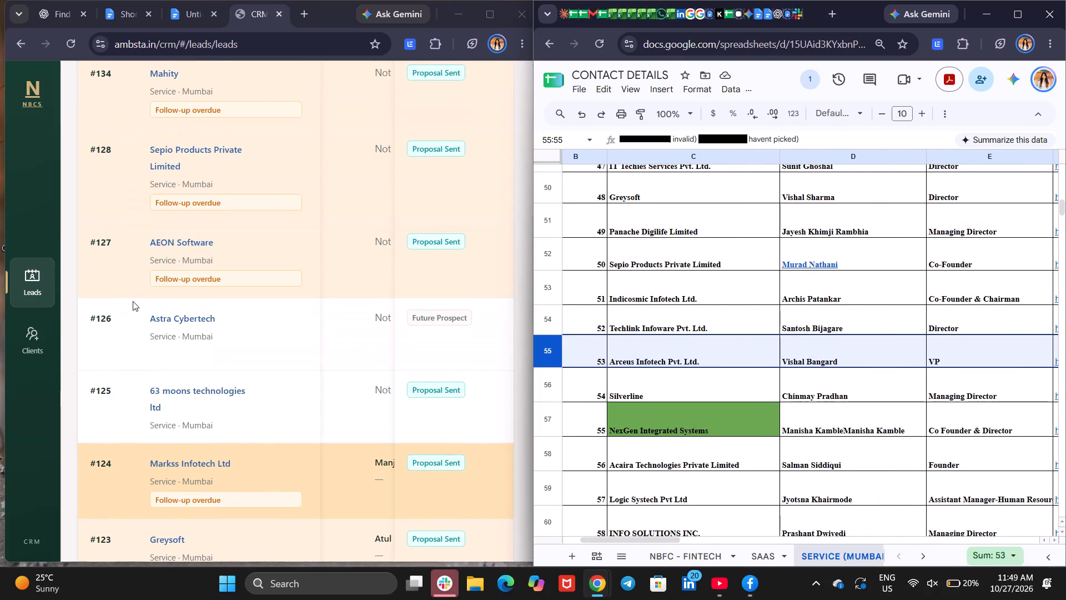
scroll(133, 301, up, 5)
scroll(133, 301, down, 3)
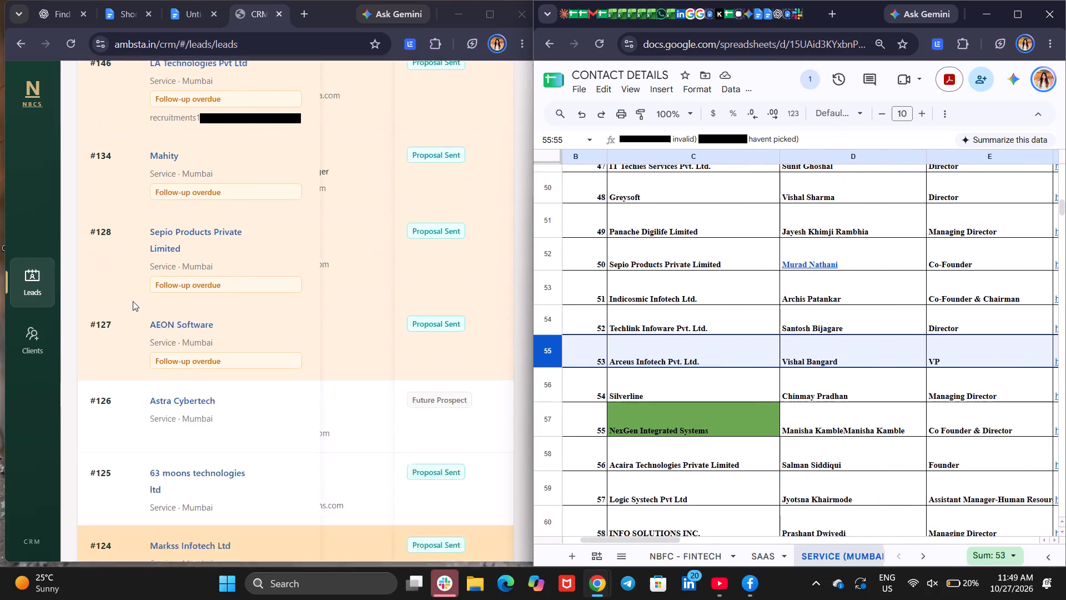
scroll(133, 301, down, 8)
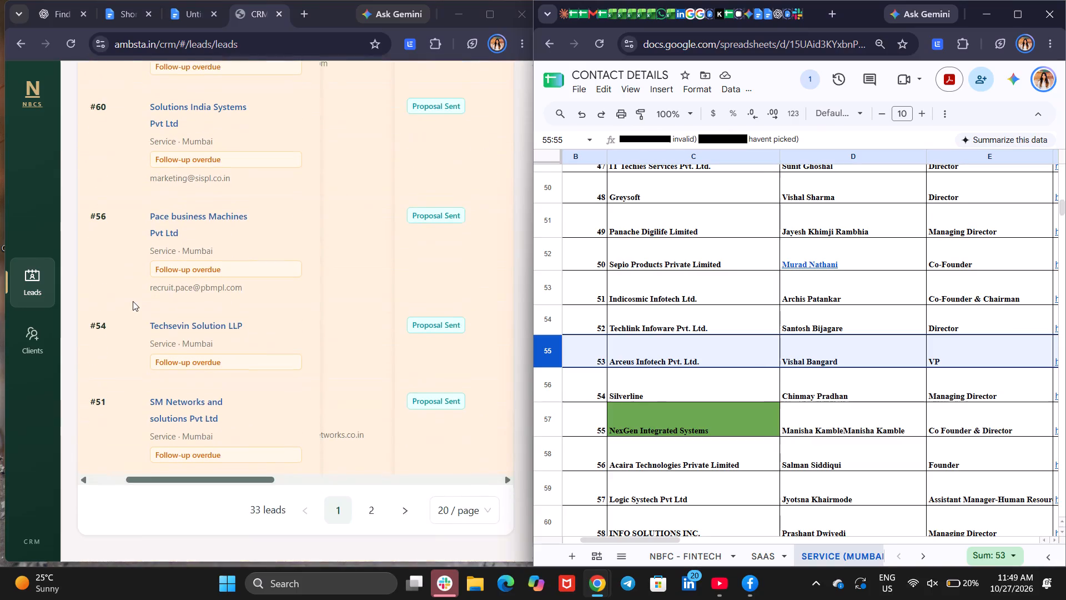
scroll(133, 301, down, 1)
scroll(931, 343, left, 11)
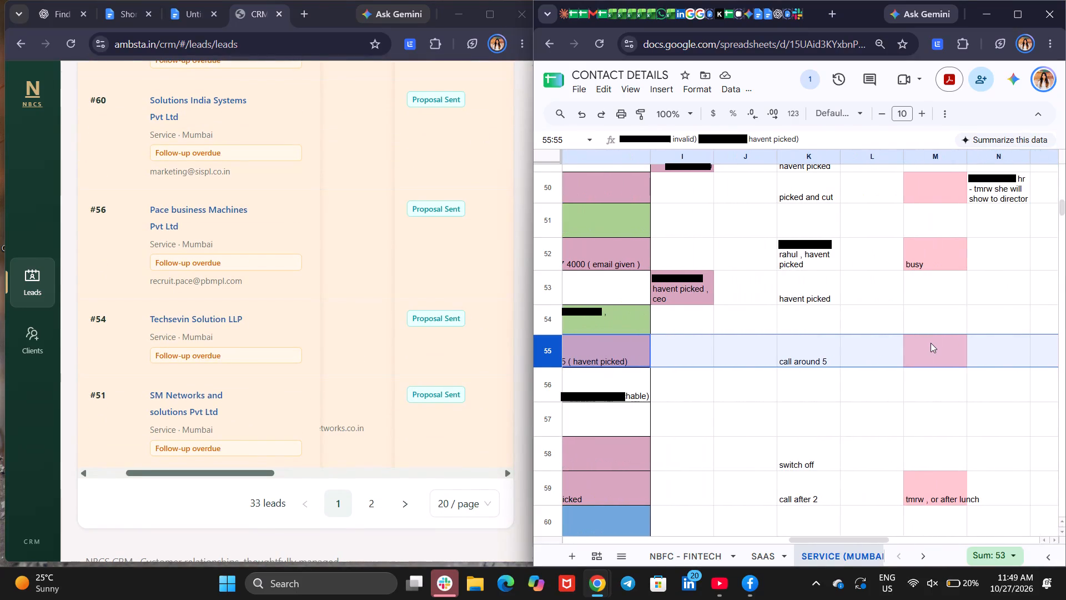
Select row 59, the entry with the "tmrw , or after lunch" remark, and check its company and contact.
scroll(931, 343, down, 2)
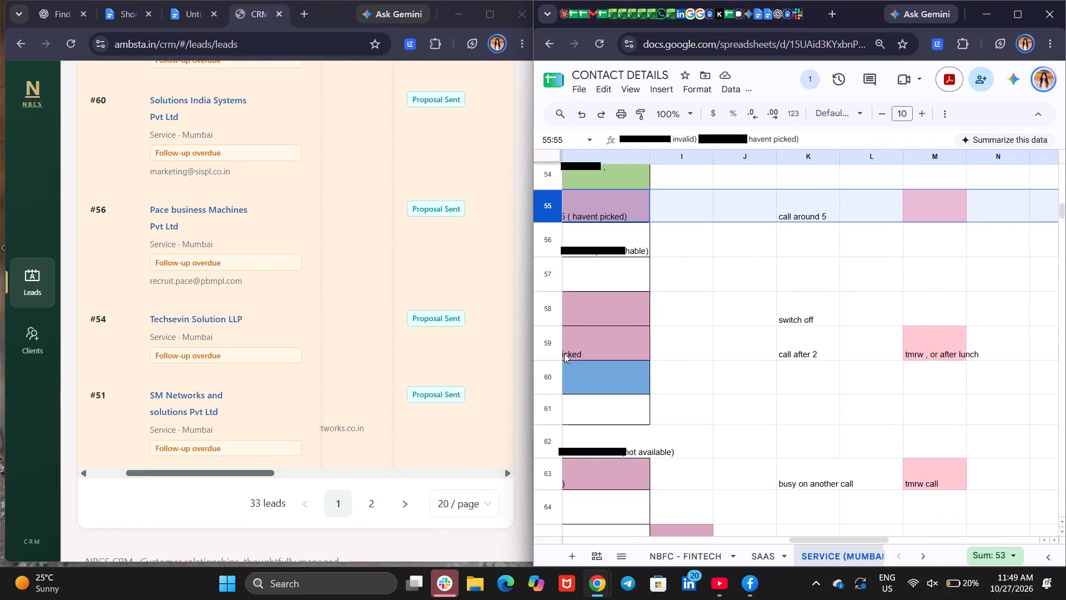
click(549, 348)
scroll(701, 348, right, 2)
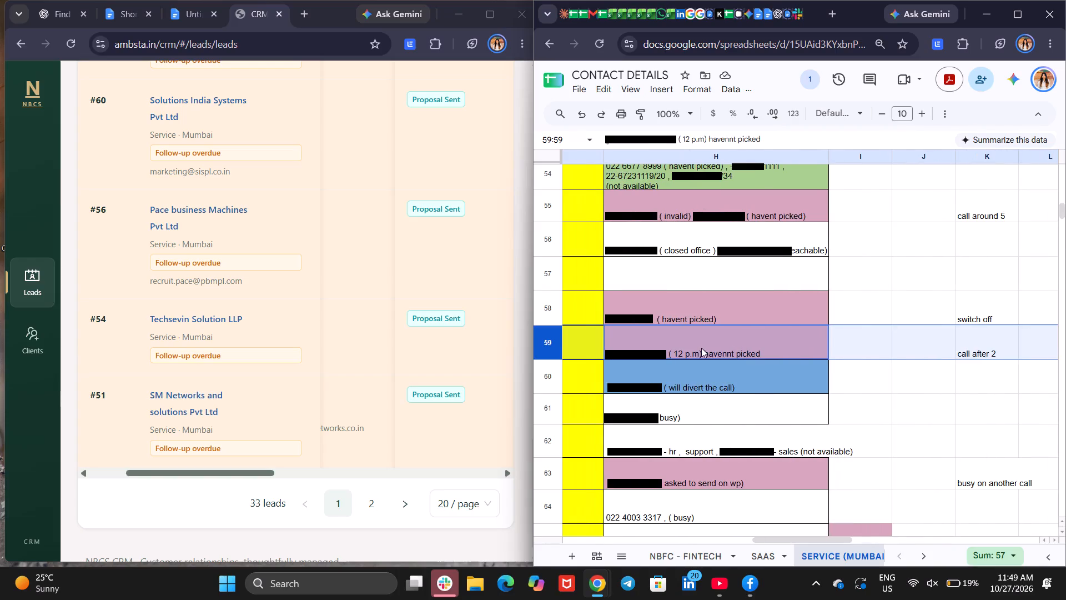
scroll(771, 323, right, 1)
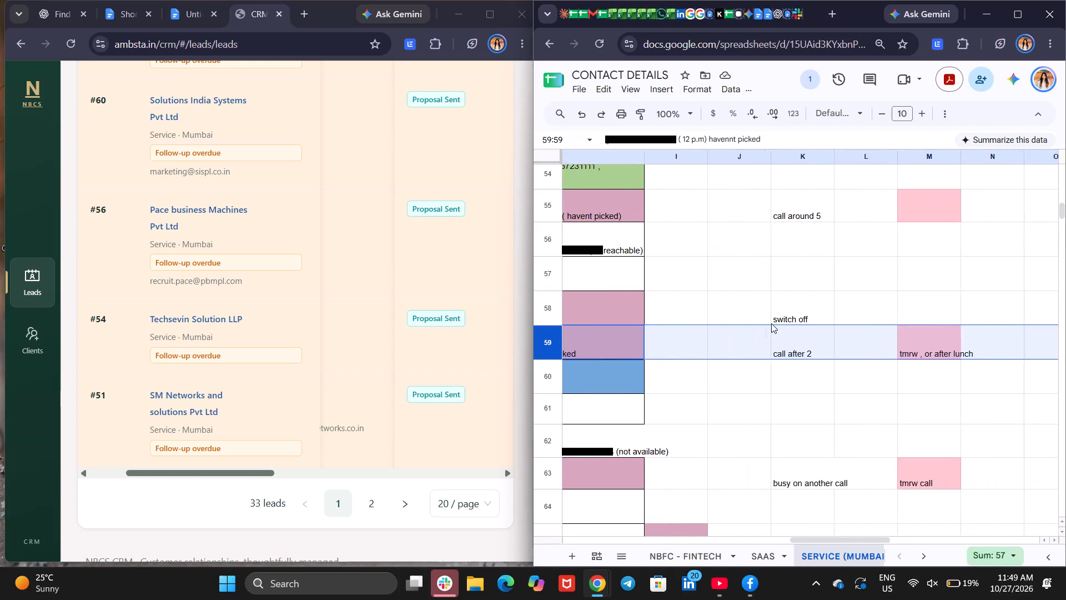
scroll(771, 323, right, 7)
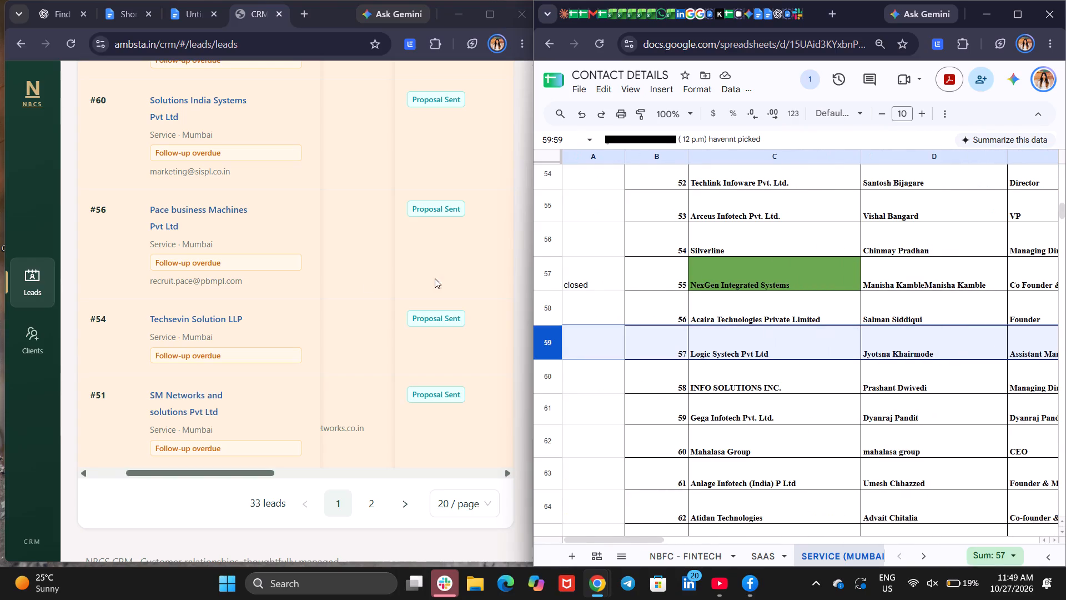
Look through the CRM leads list for Logic Systech Pvt Ltd, up to the newest lead.
scroll(157, 258, up, 5)
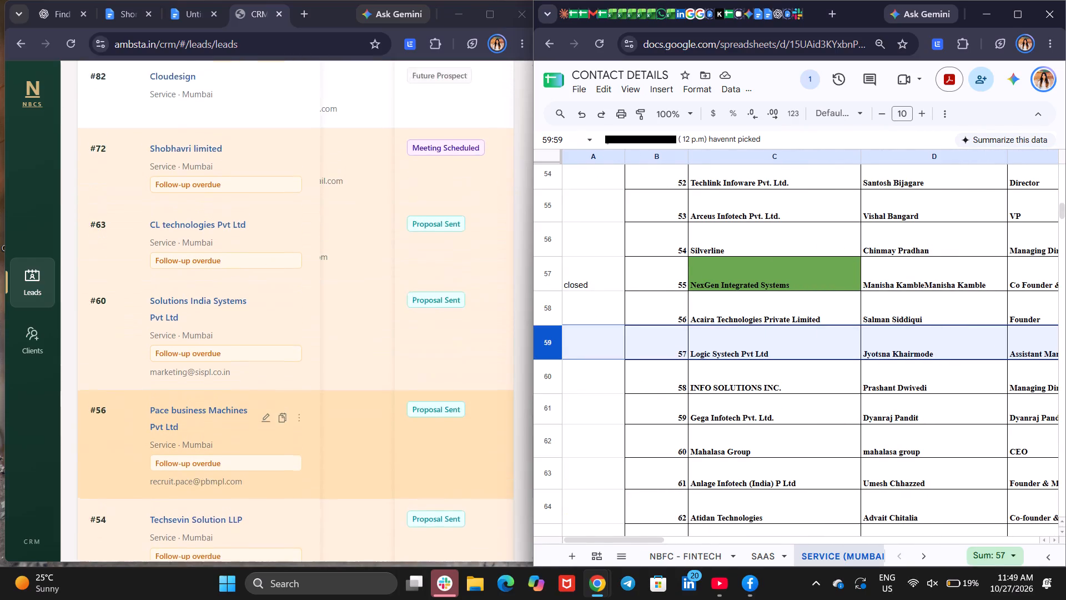
scroll(157, 258, up, 8)
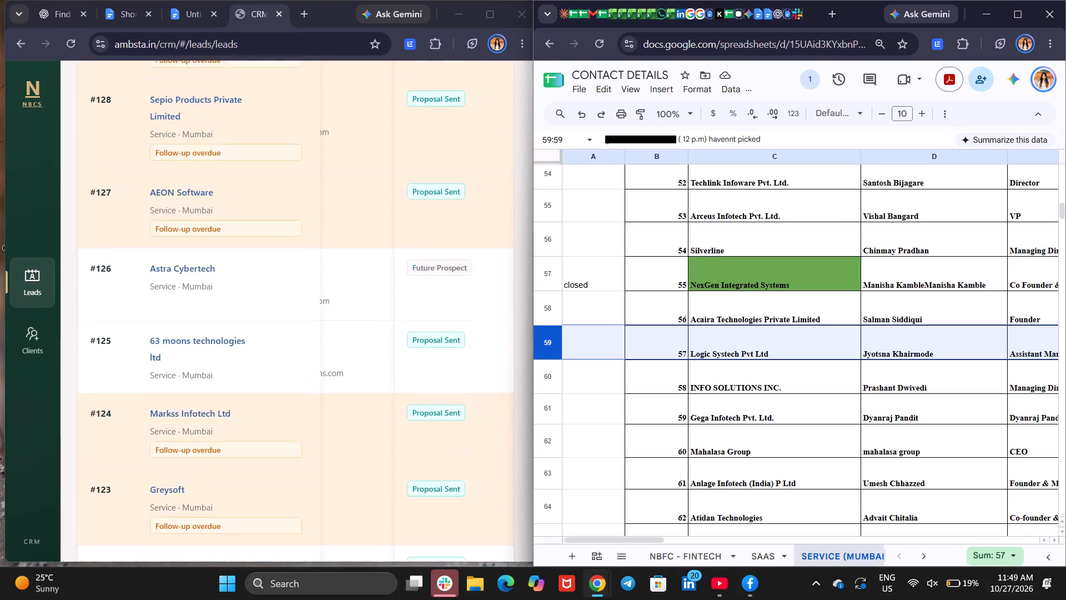
scroll(157, 258, up, 3)
Review the Logic Systech row 59 from its designation and company size through to its phone and call remarks.
scroll(157, 258, right, 1)
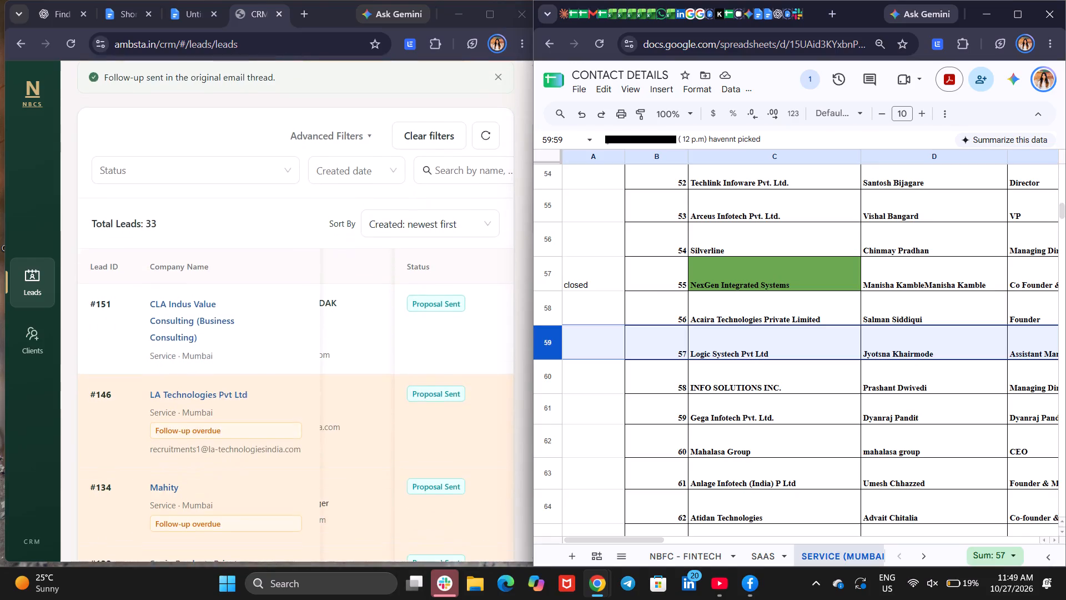
scroll(157, 258, right, 1)
scroll(758, 391, left, 4)
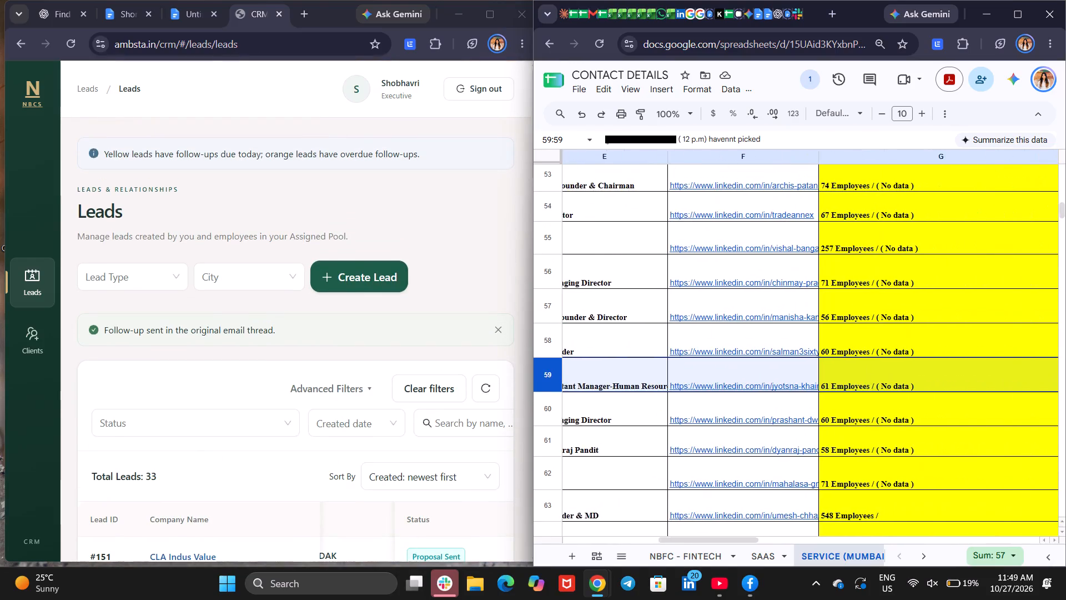
scroll(758, 391, left, 7)
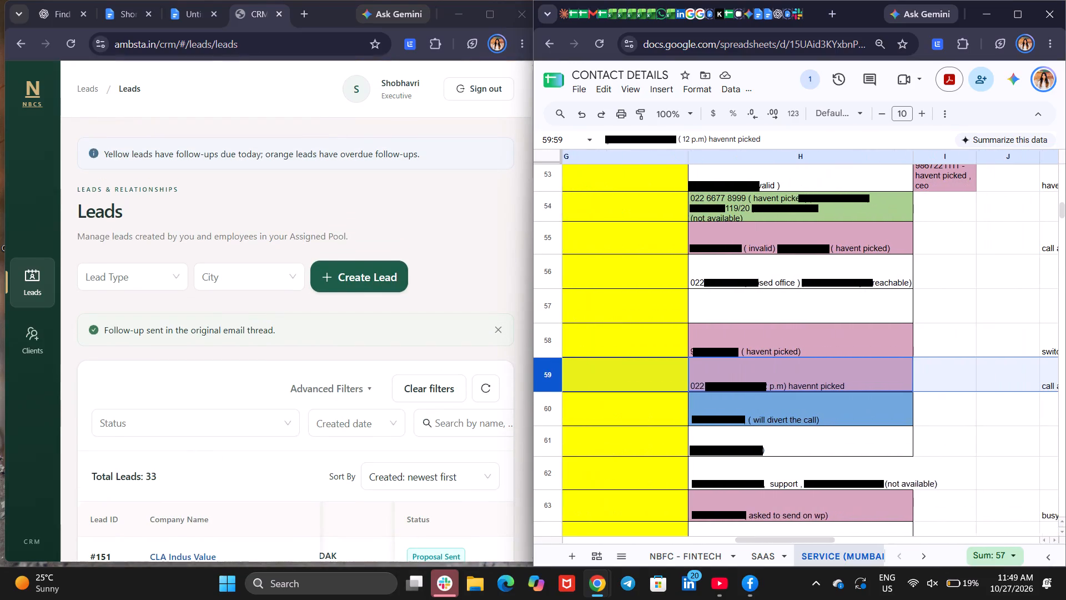
scroll(758, 391, left, 1)
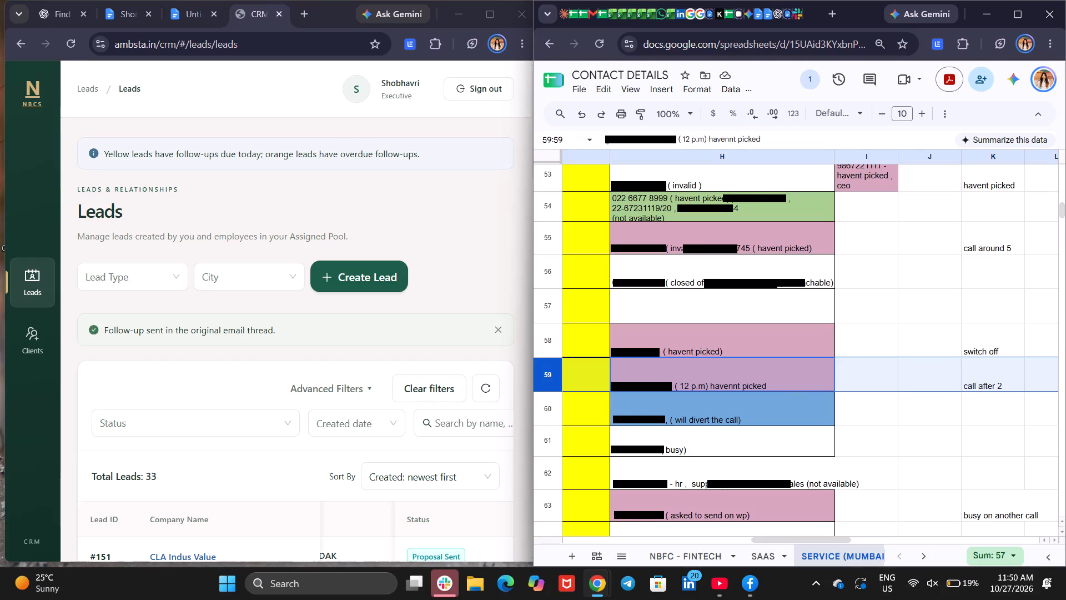
scroll(934, 378, left, 3)
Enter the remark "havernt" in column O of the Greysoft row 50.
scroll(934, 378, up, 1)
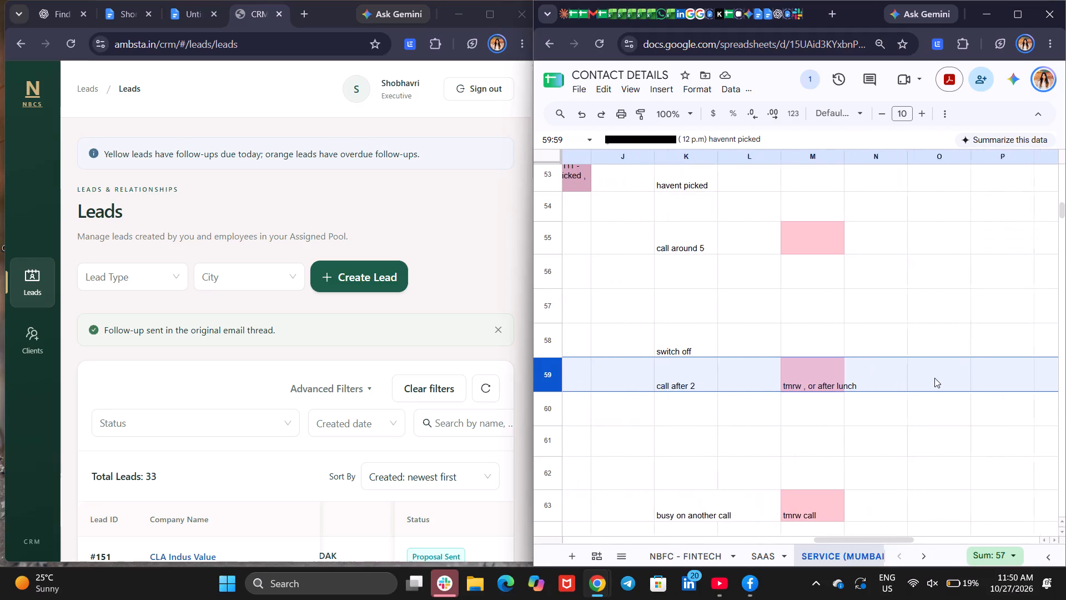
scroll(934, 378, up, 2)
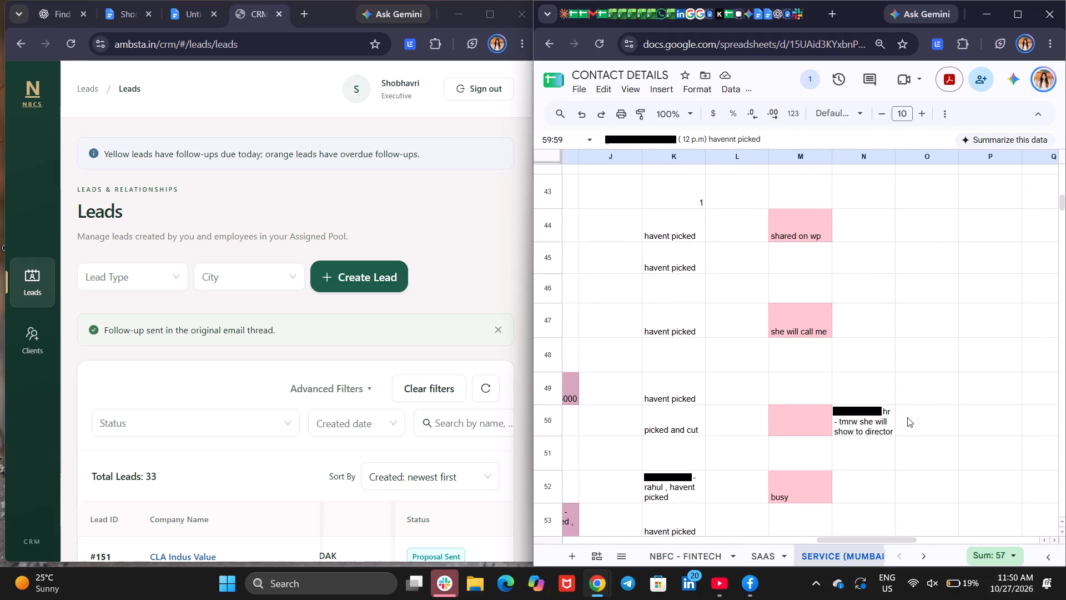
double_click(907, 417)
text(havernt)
Move the Greysoft HR remark "tmrw she will show to director" from cell N50 to M50, with its text wrapped.
triple_click(852, 421)
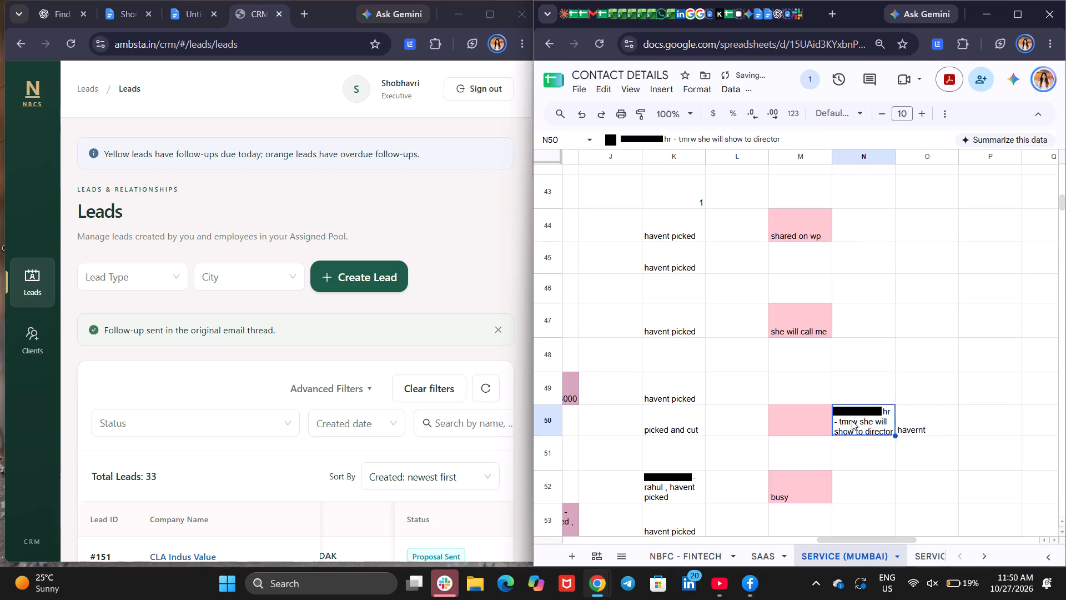
triple_click(852, 421)
triple_click(859, 411)
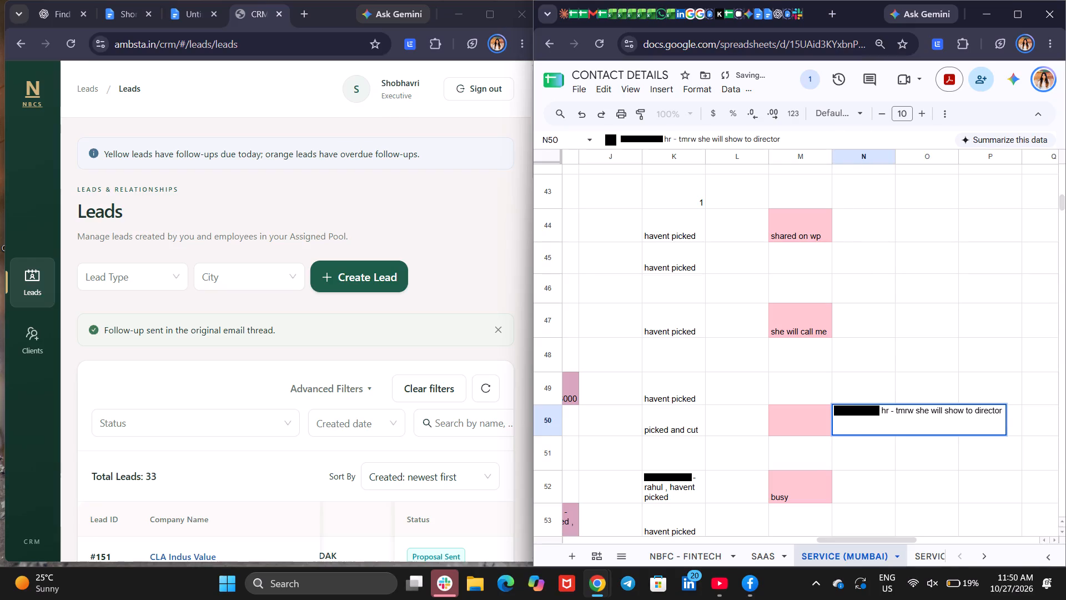
key(ctrl+c)
double_click(783, 432)
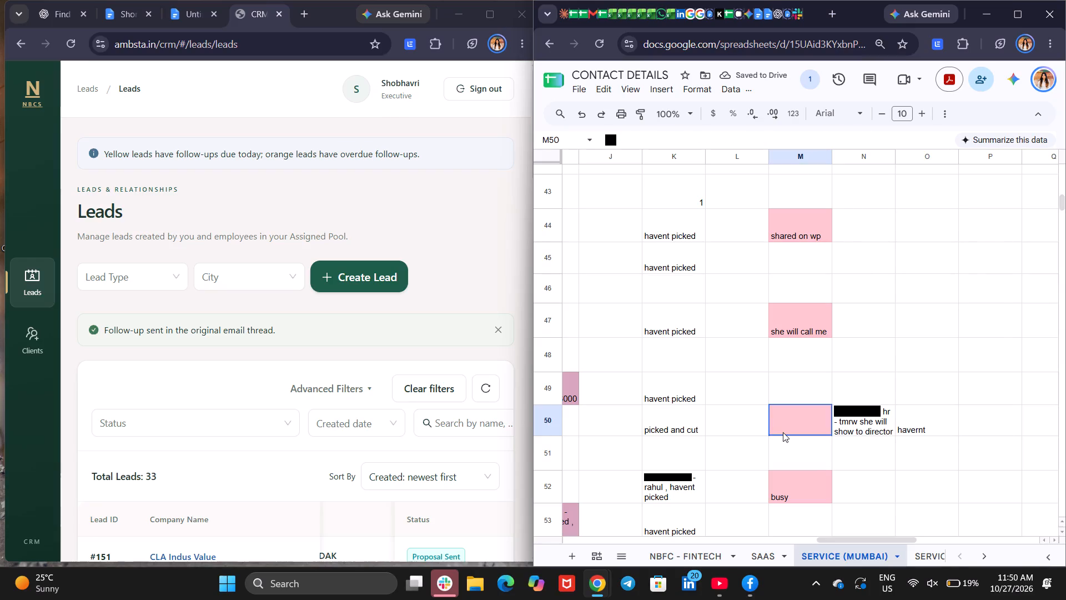
key(ctrl+v)
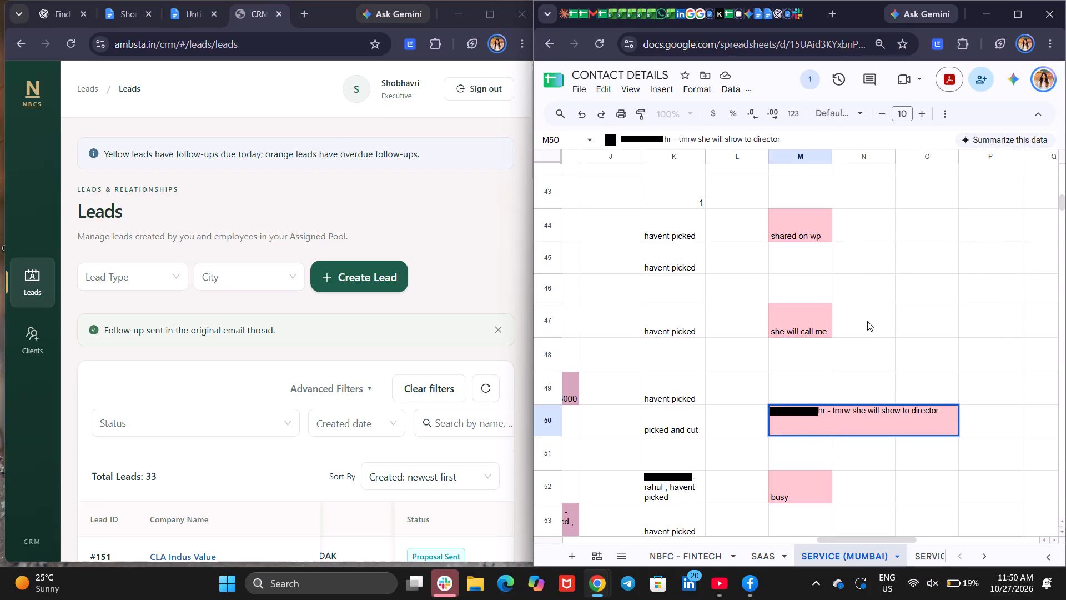
click(948, 116)
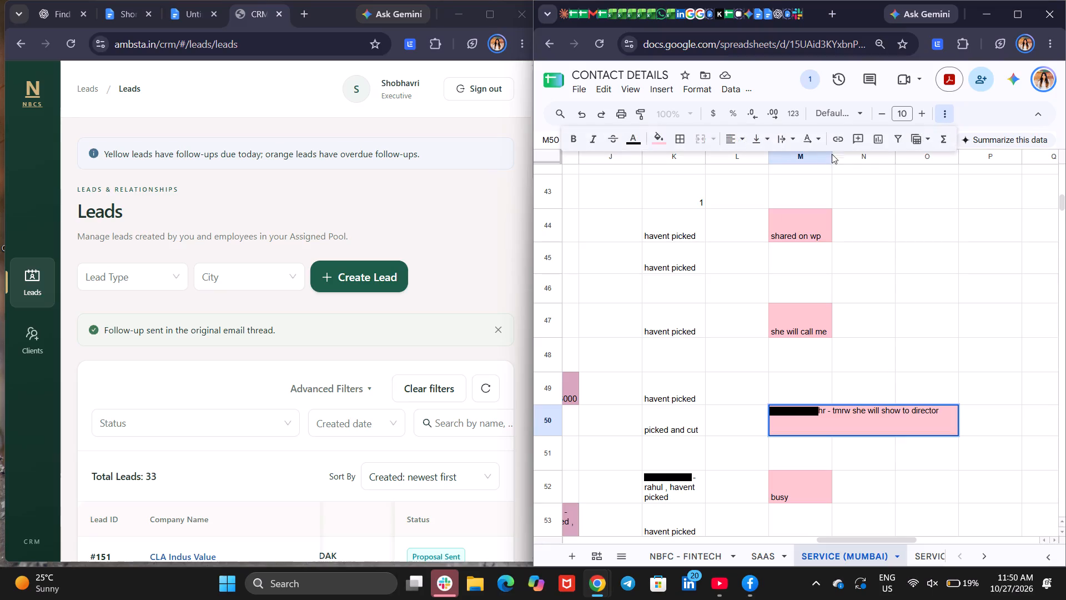
click(778, 132)
click(811, 162)
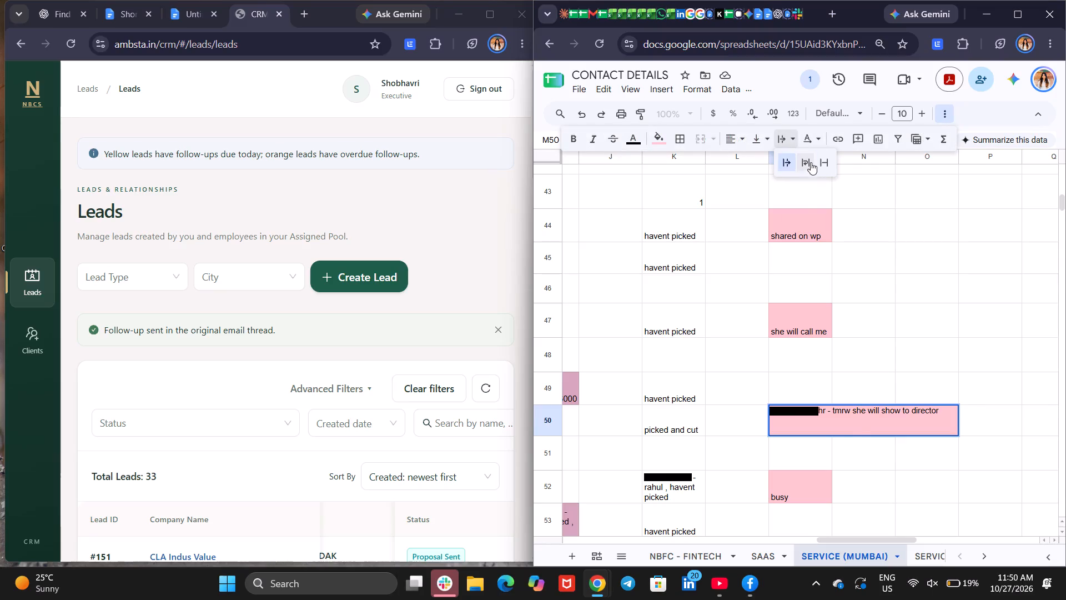
click(874, 419)
key(BackSpace)
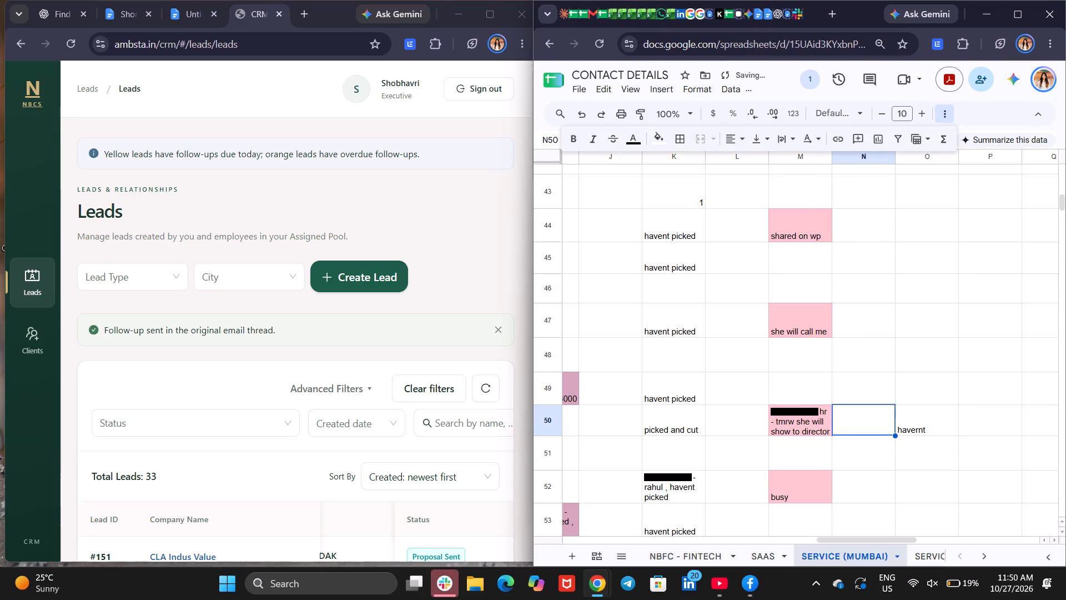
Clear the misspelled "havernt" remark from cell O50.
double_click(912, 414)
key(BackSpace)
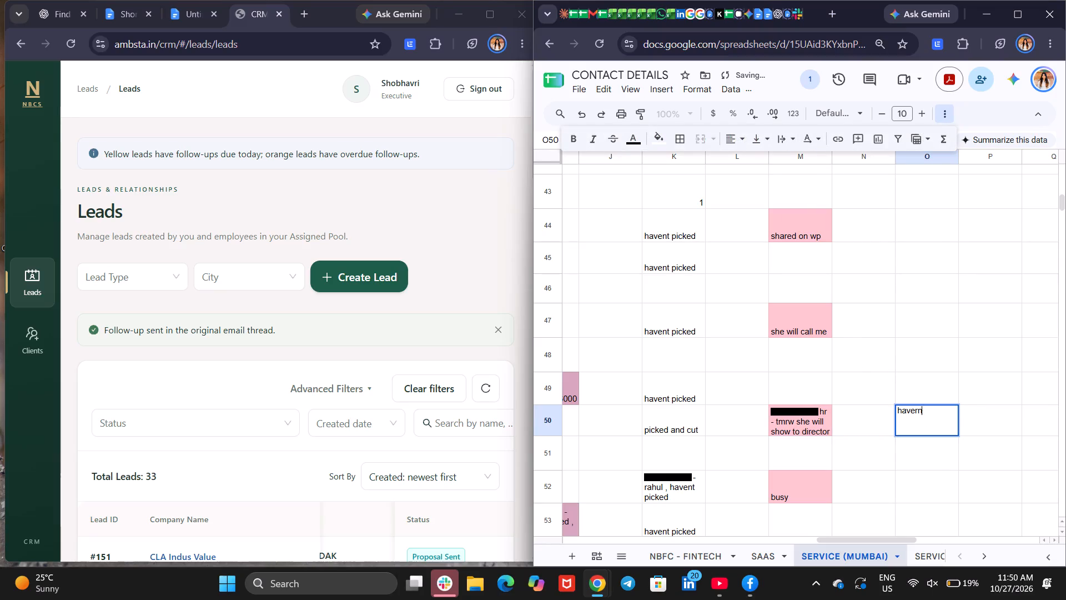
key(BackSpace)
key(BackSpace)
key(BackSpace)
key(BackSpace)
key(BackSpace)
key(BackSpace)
Enter the remark "havent picked" in cell N50 for Greysoft.
double_click(872, 424)
text(havent picked)
key(space)
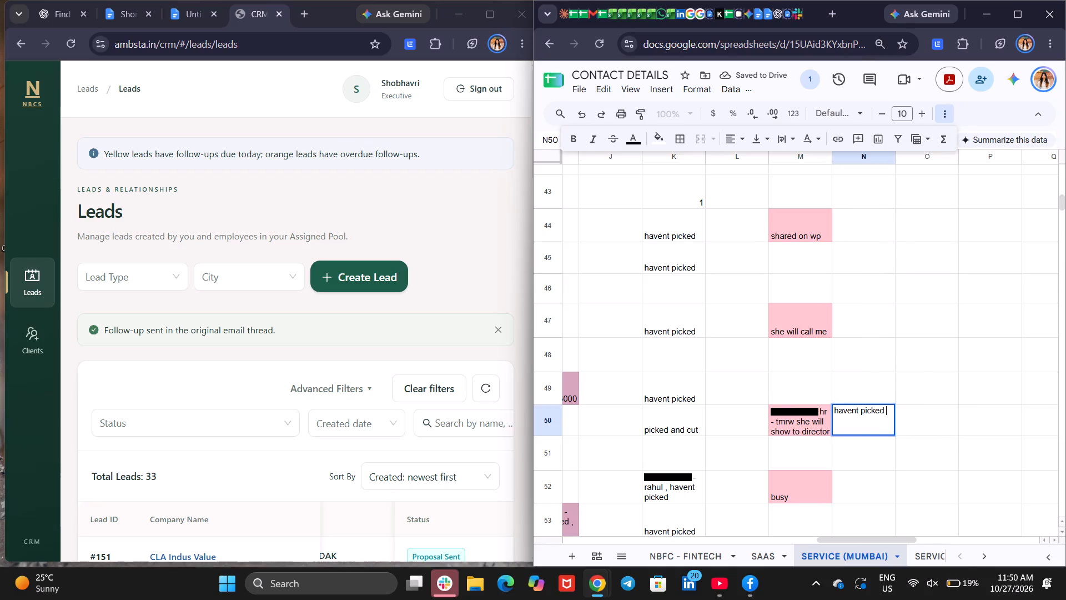
click(879, 475)
Enter the remark "havent picked" in cell N59 for Logic Systech Pvt Ltd.
scroll(879, 475, down, 2)
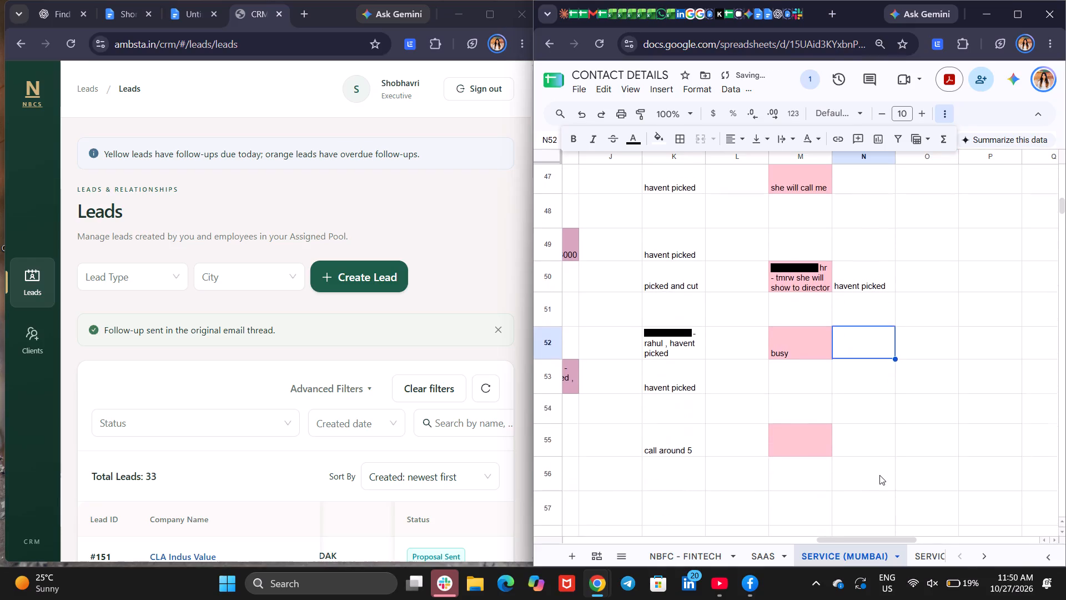
scroll(879, 475, down, 2)
double_click(863, 421)
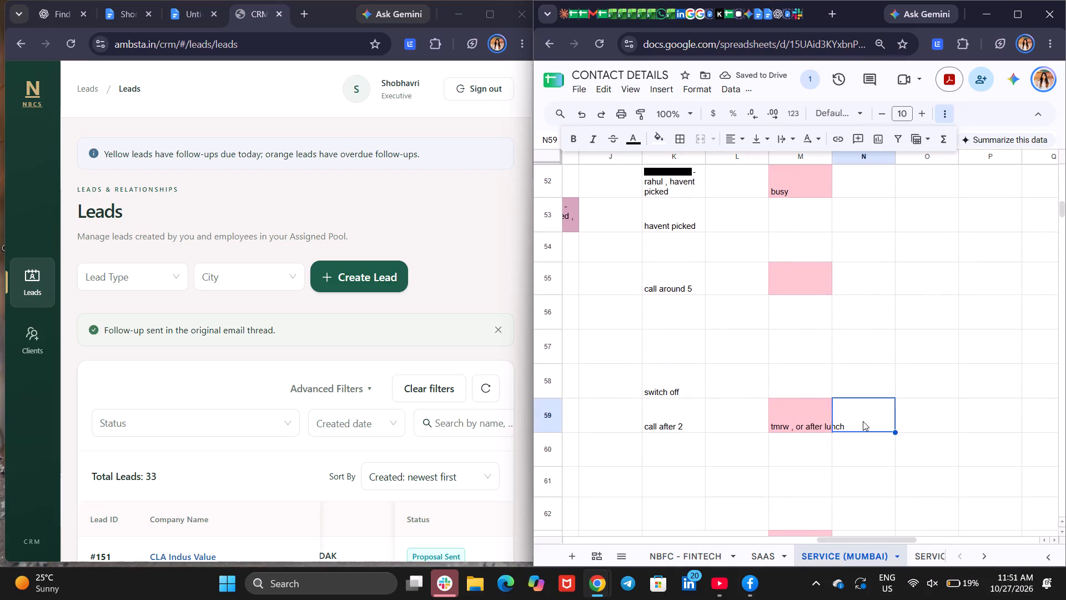
scroll(863, 421, down, 5)
click(913, 471)
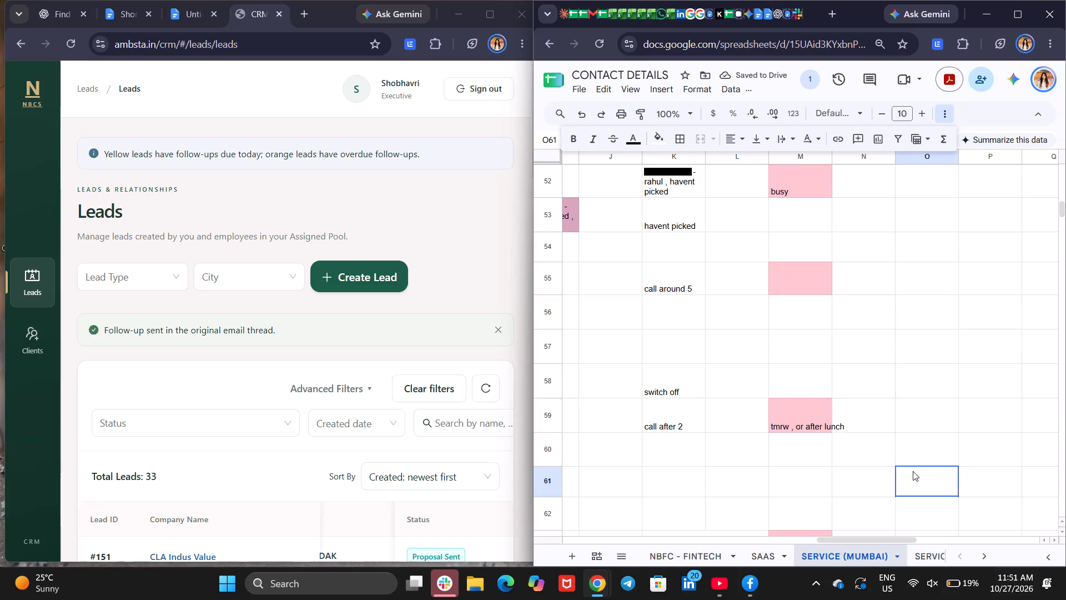
scroll(913, 471, down, 1)
double_click(871, 252)
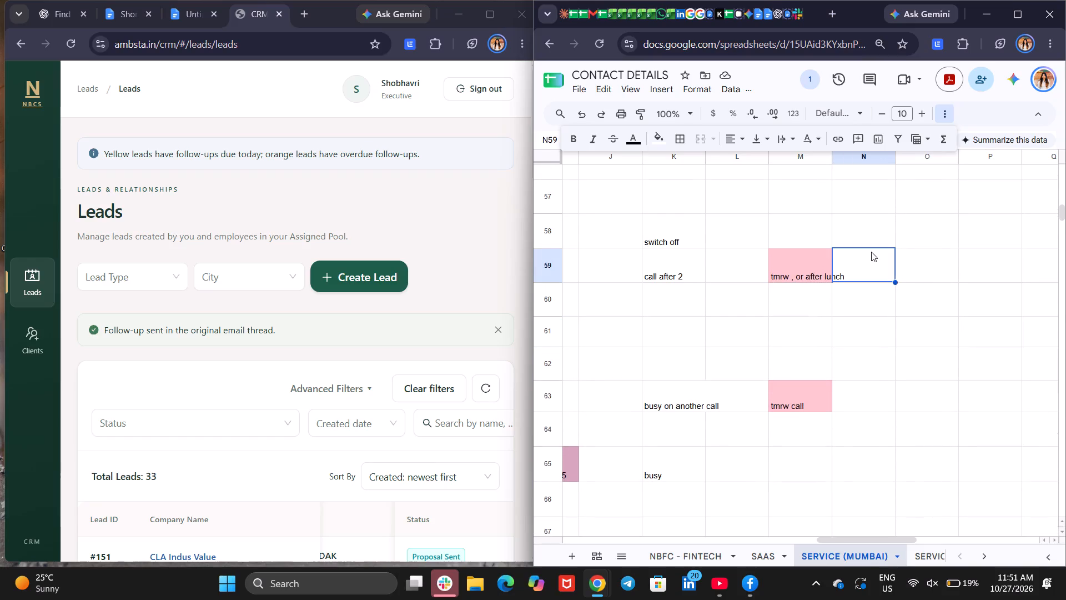
text(havent picked)
key(space)
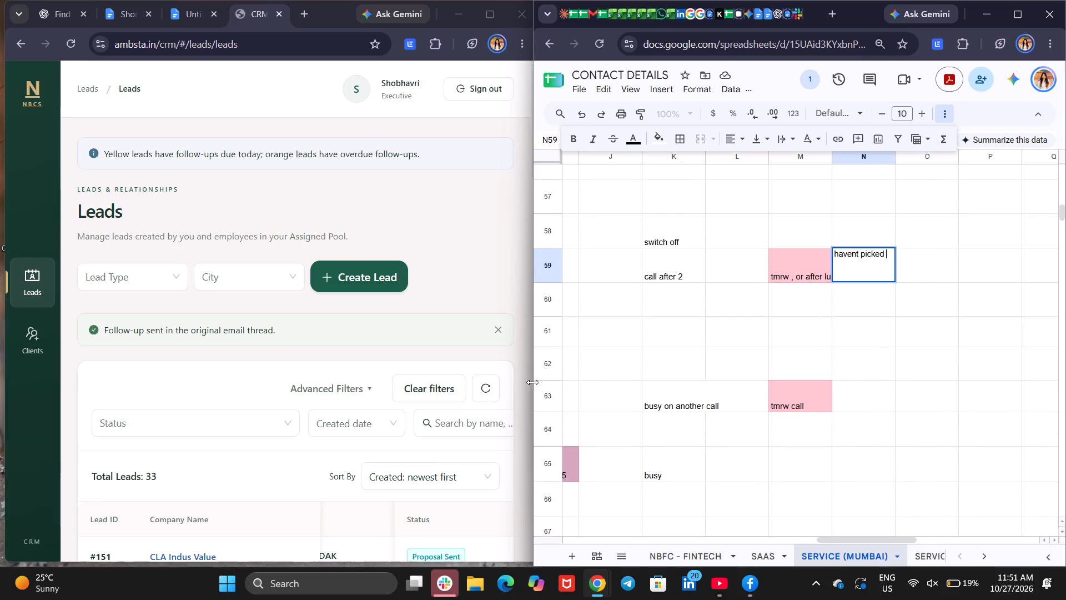
Select row 63, the "tmrw call" entry, and check its company, contact, designation, size and phone details.
click(545, 396)
scroll(844, 406, right, 1)
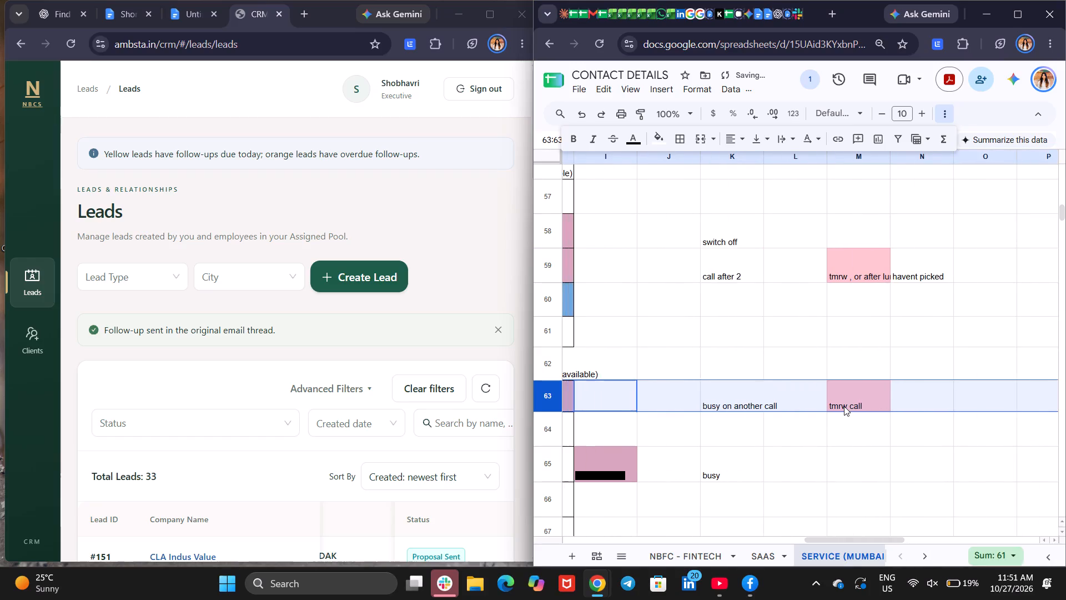
scroll(844, 406, right, 1)
scroll(897, 388, right, 9)
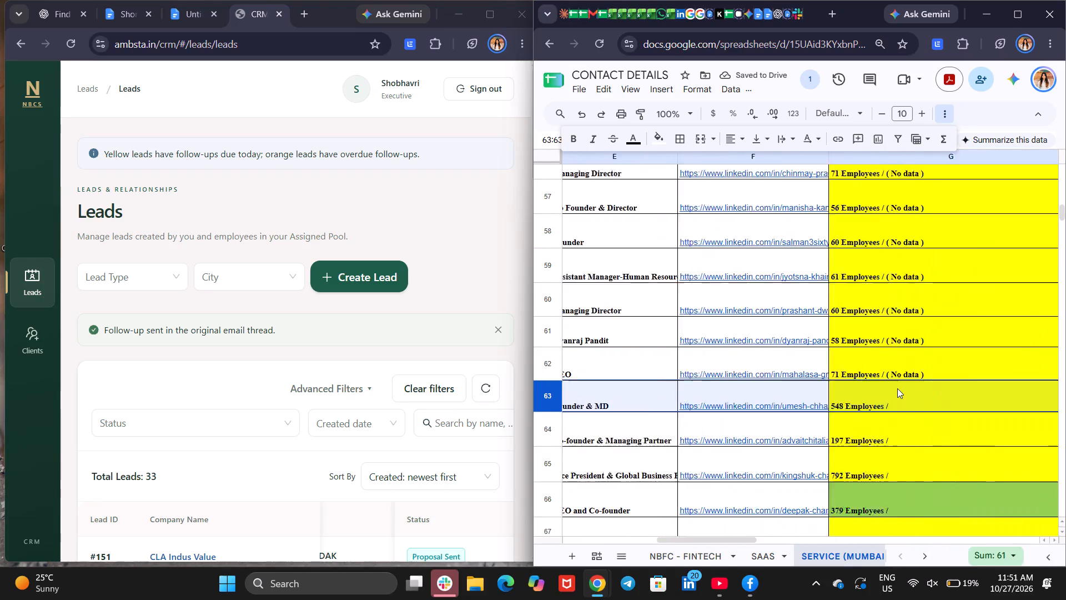
scroll(897, 388, right, 3)
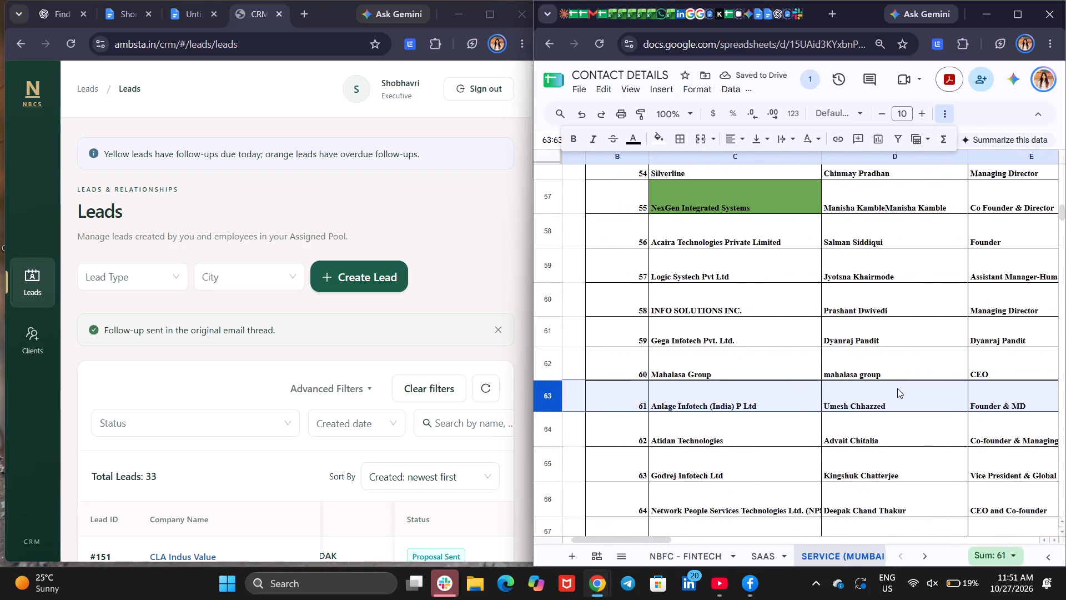
scroll(897, 388, left, 7)
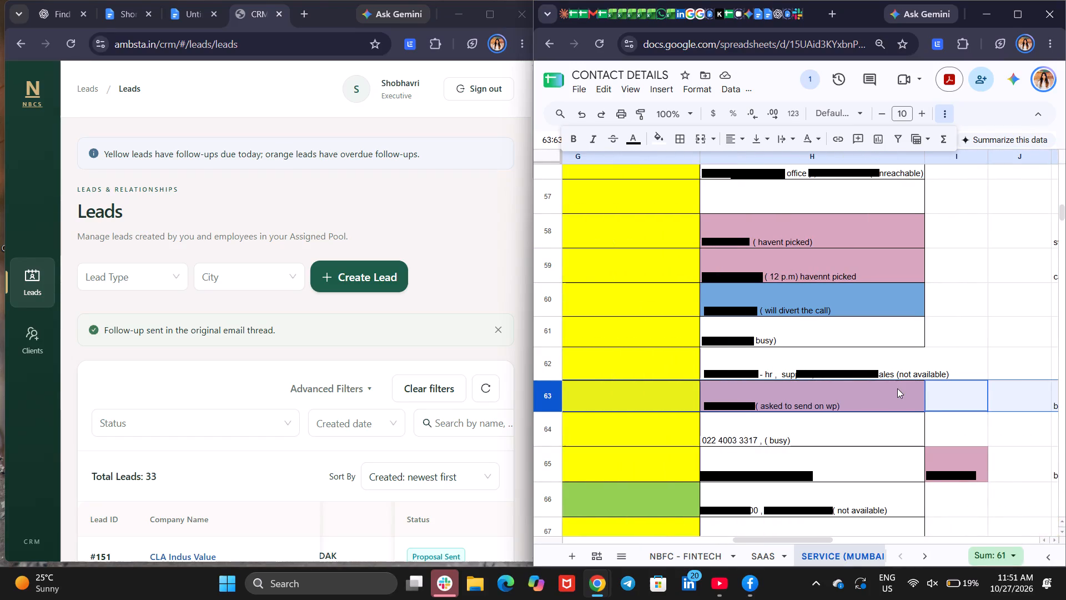
Review row 63's phone note and earlier call remarks across the contact and remark columns.
scroll(897, 388, left, 1)
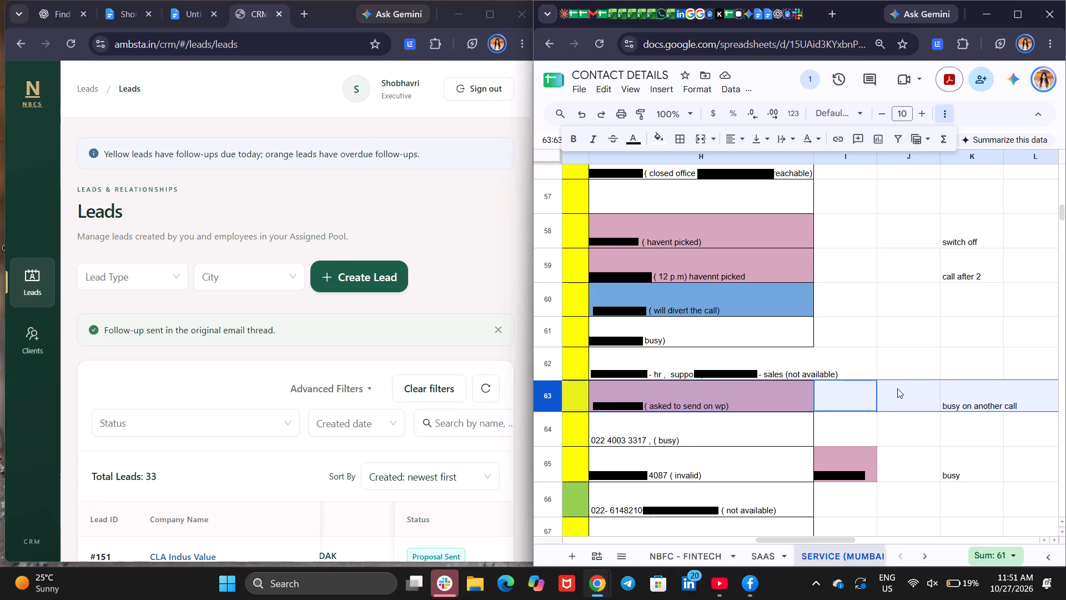
scroll(897, 388, left, 1)
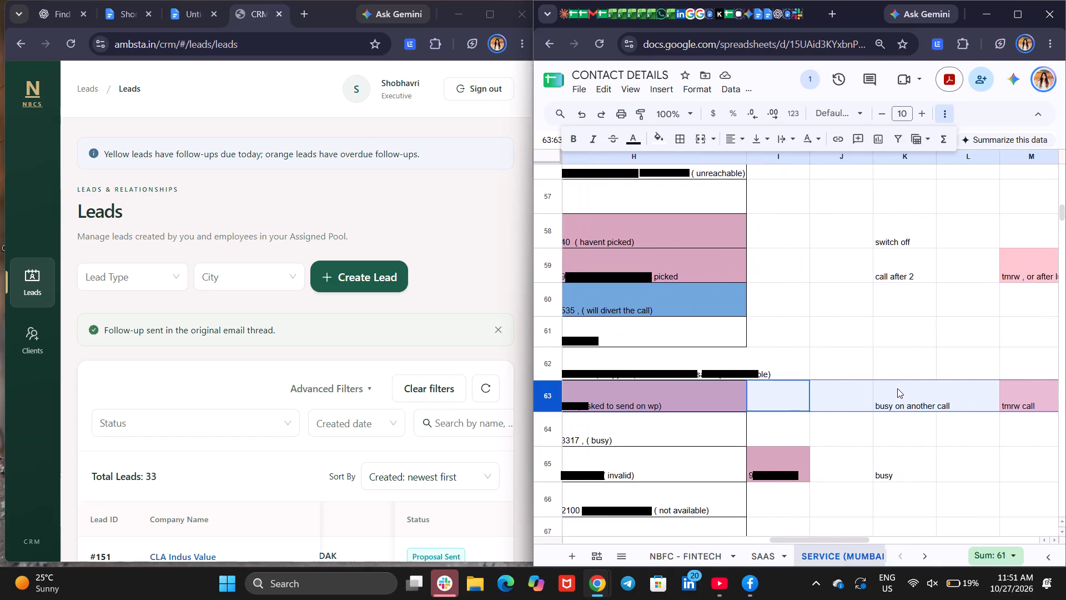
scroll(897, 388, left, 2)
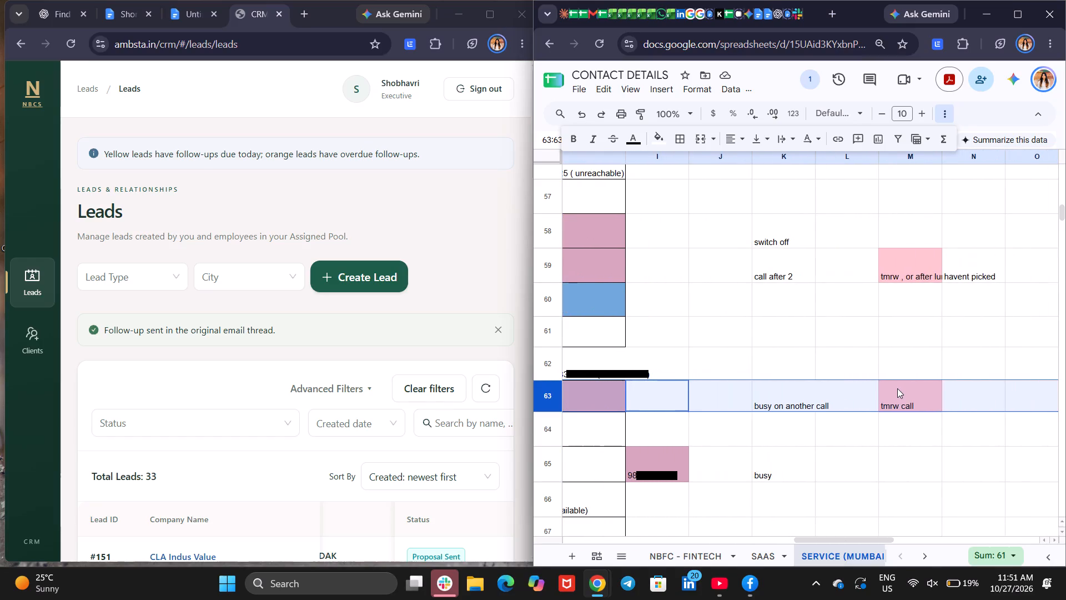
scroll(897, 388, left, 1)
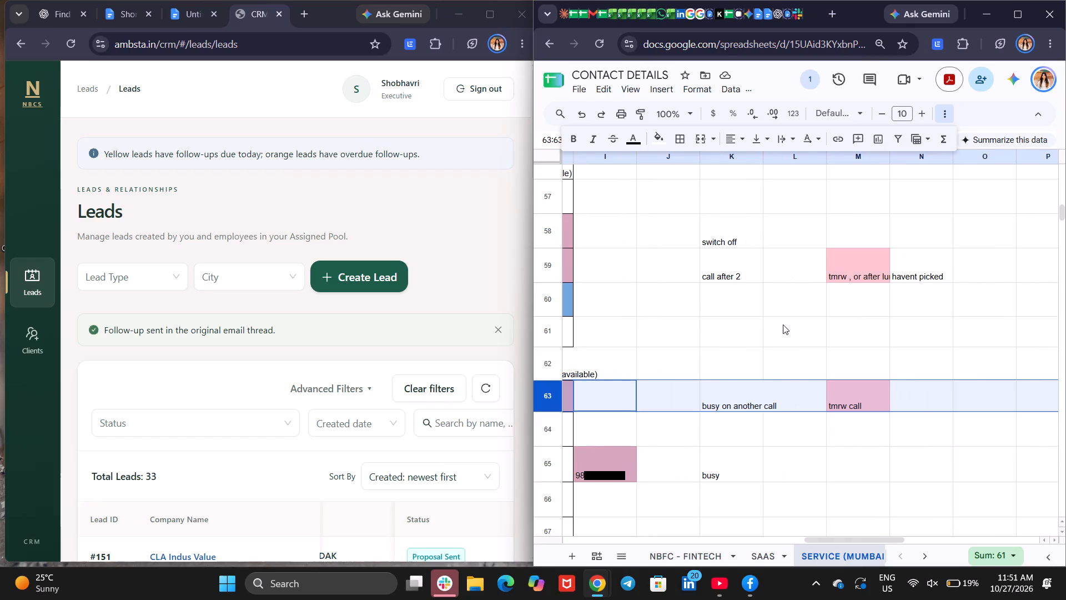
click(739, 366)
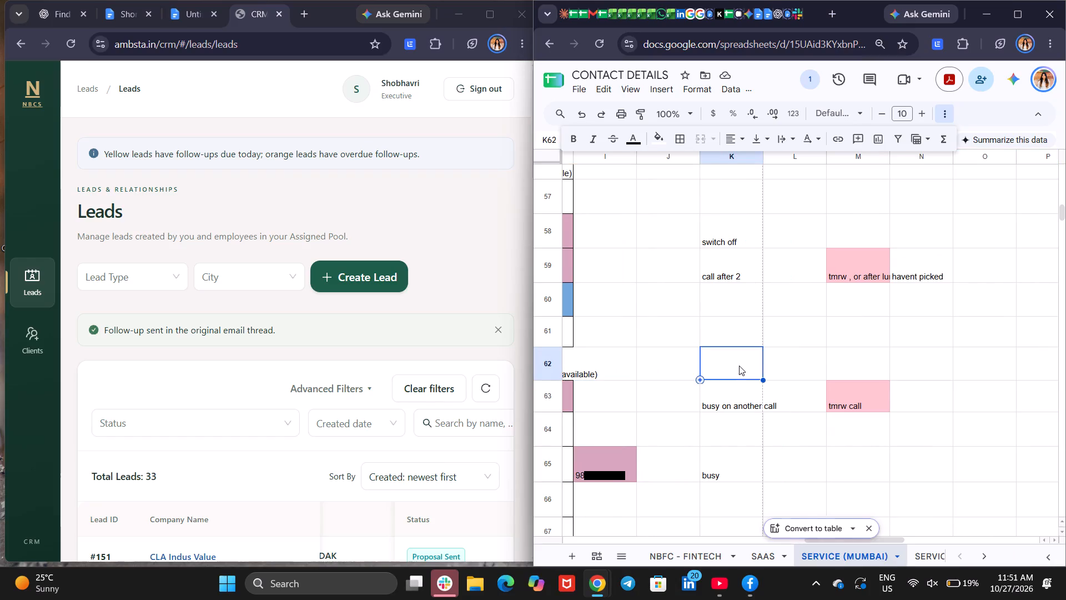
click(748, 398)
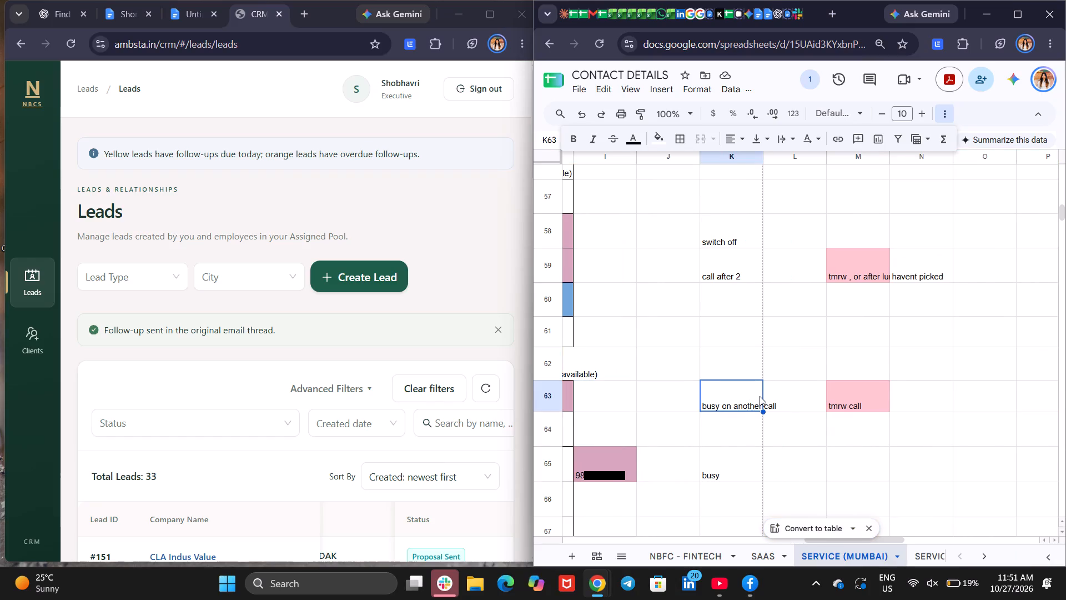
scroll(880, 388, right, 3)
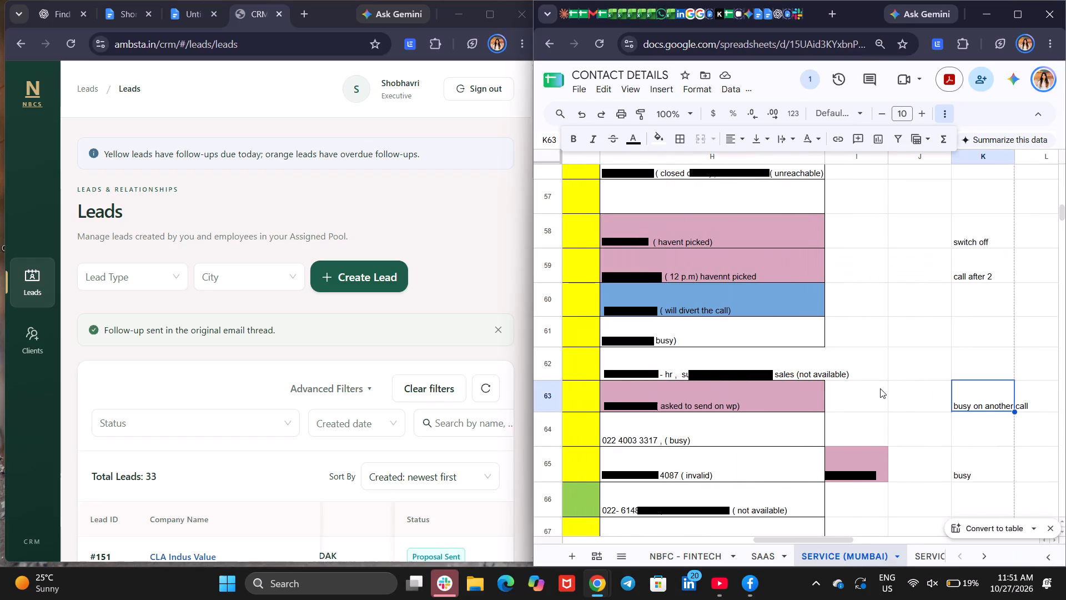
click(550, 395)
scroll(651, 395, left, 4)
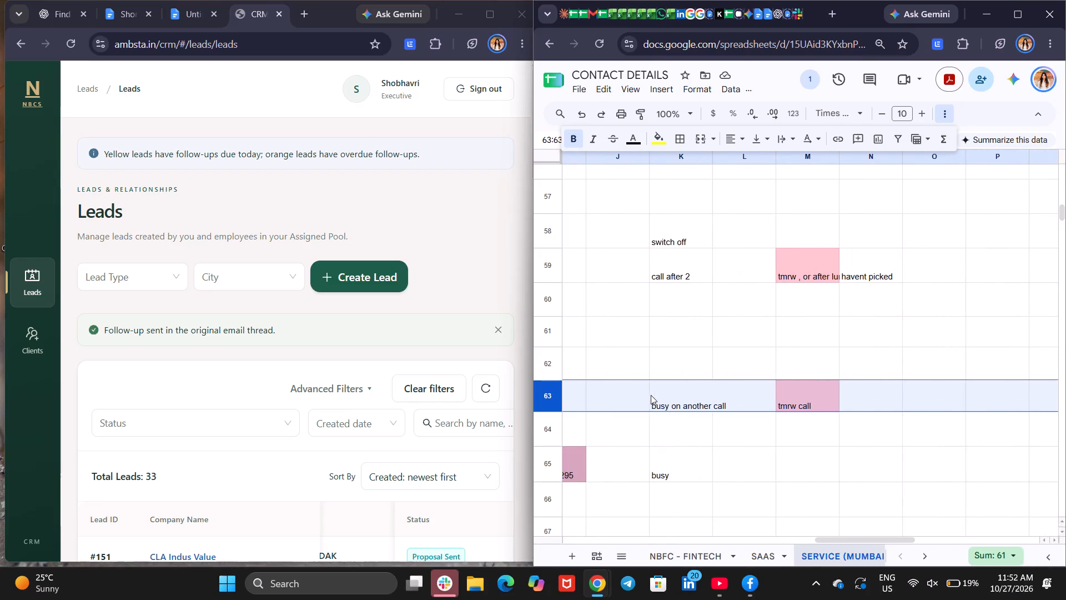
scroll(651, 395, down, 1)
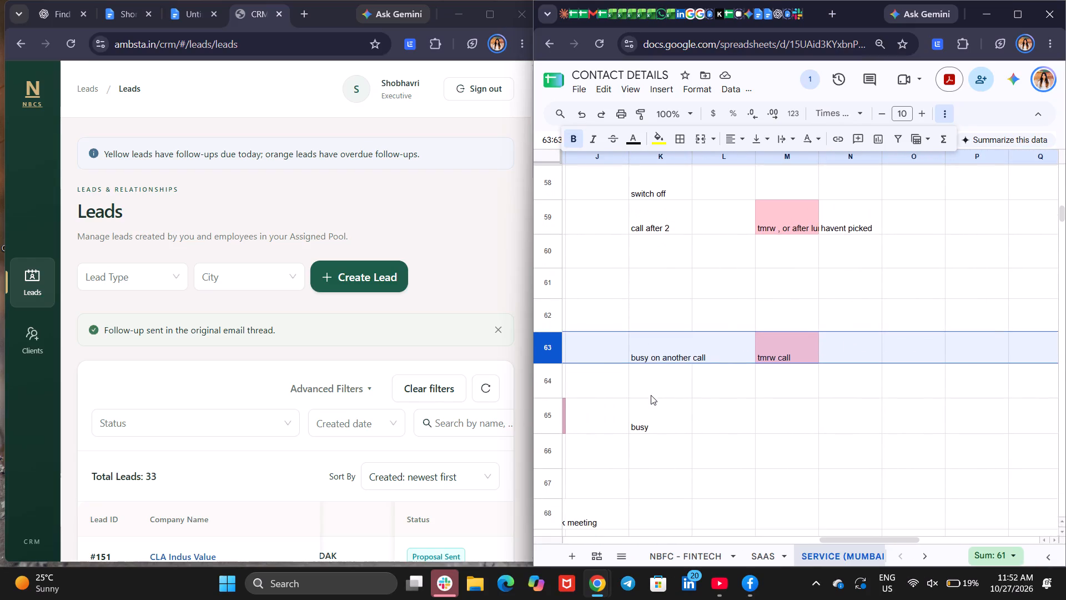
scroll(651, 395, right, 2)
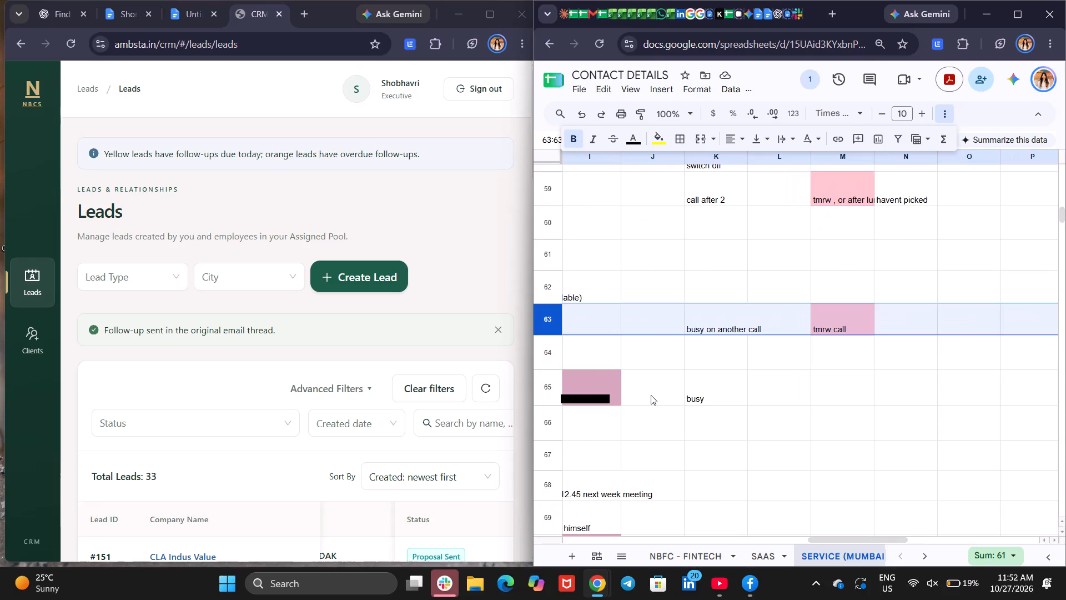
Enter the remark "she has sent it to team , and will revert back herself" in cell N63.
click(881, 317)
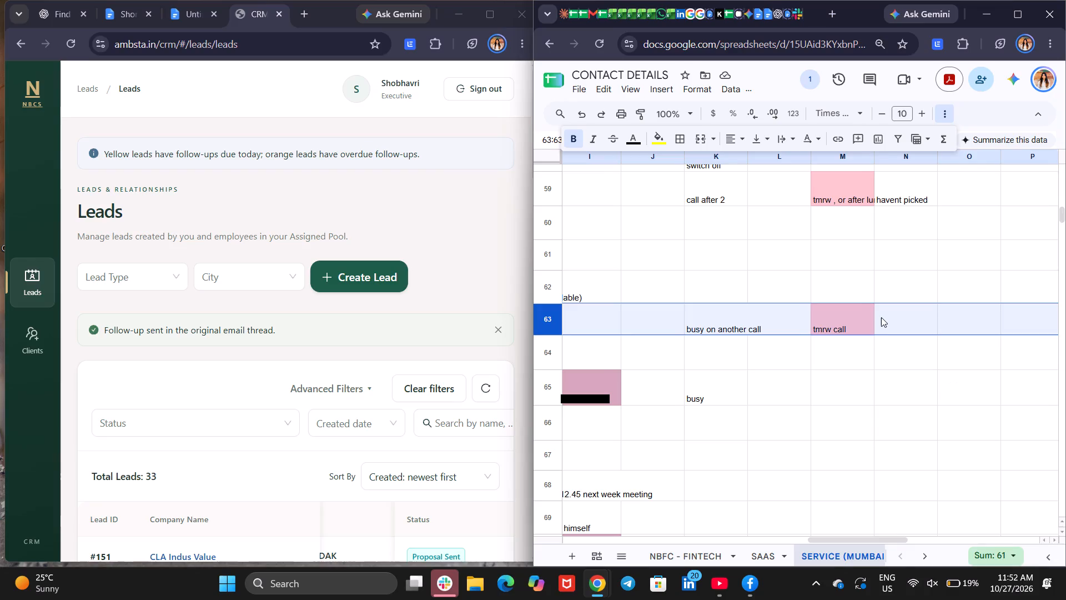
double_click(881, 317)
double_click(881, 317)
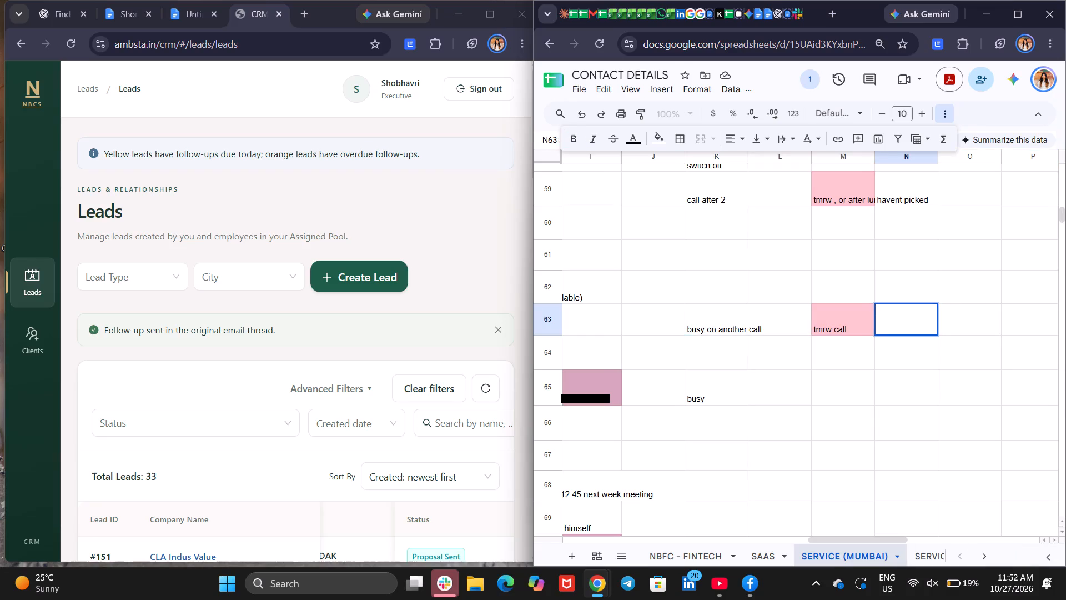
click(884, 307)
text(she has sent the)
key(space)
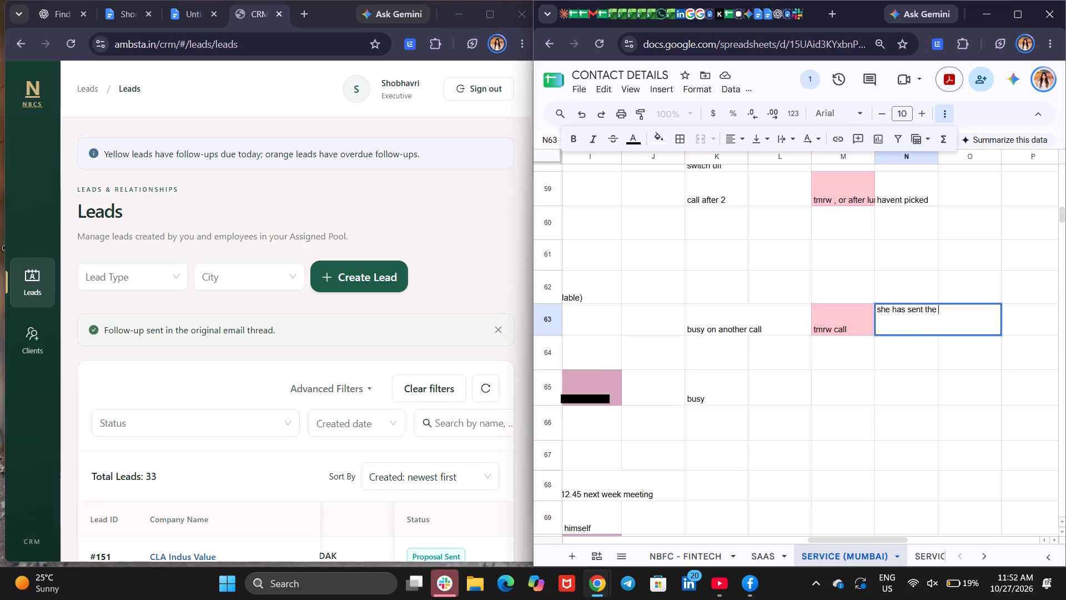
key(BackSpace)
key(BackSpace)
key(BackSpace)
key(BackSpace)
text(it to)
key(space)
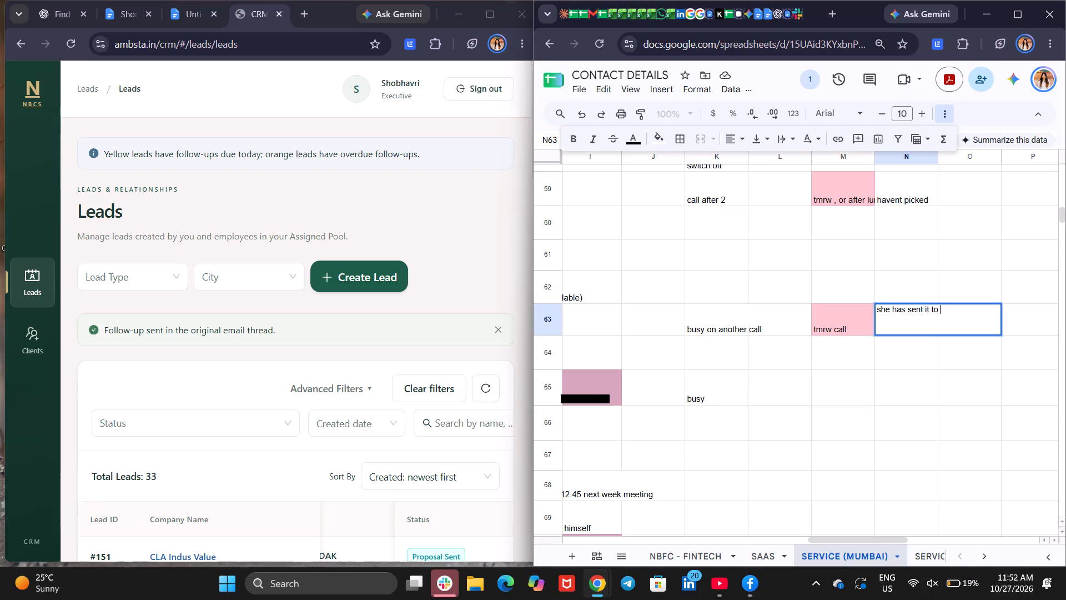
text(team , and will revert back herself)
key(space)
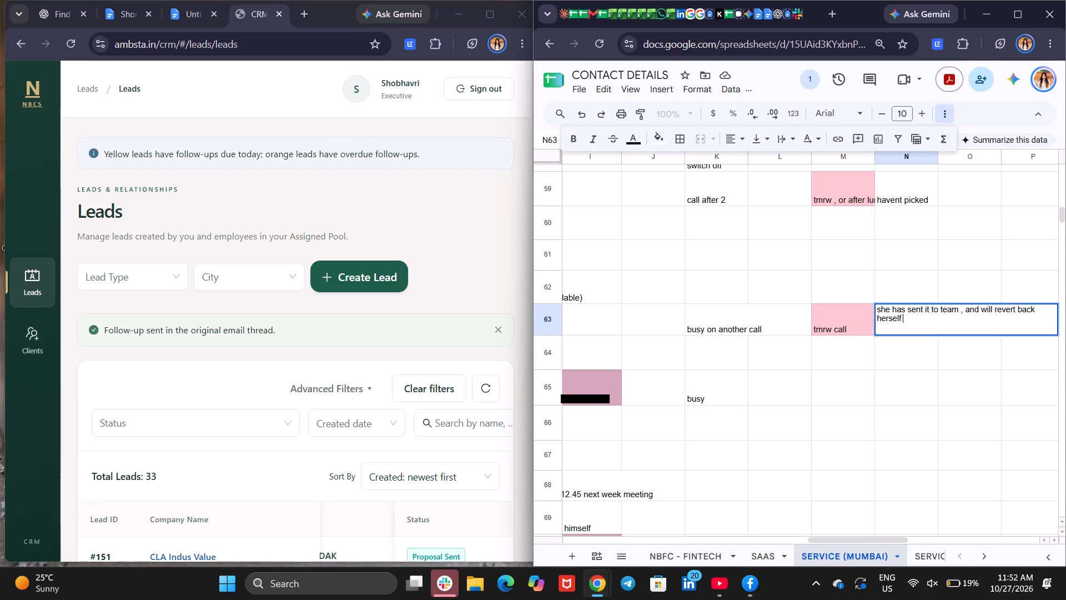
Wrap the text of the new remark in cell N63.
click(793, 137)
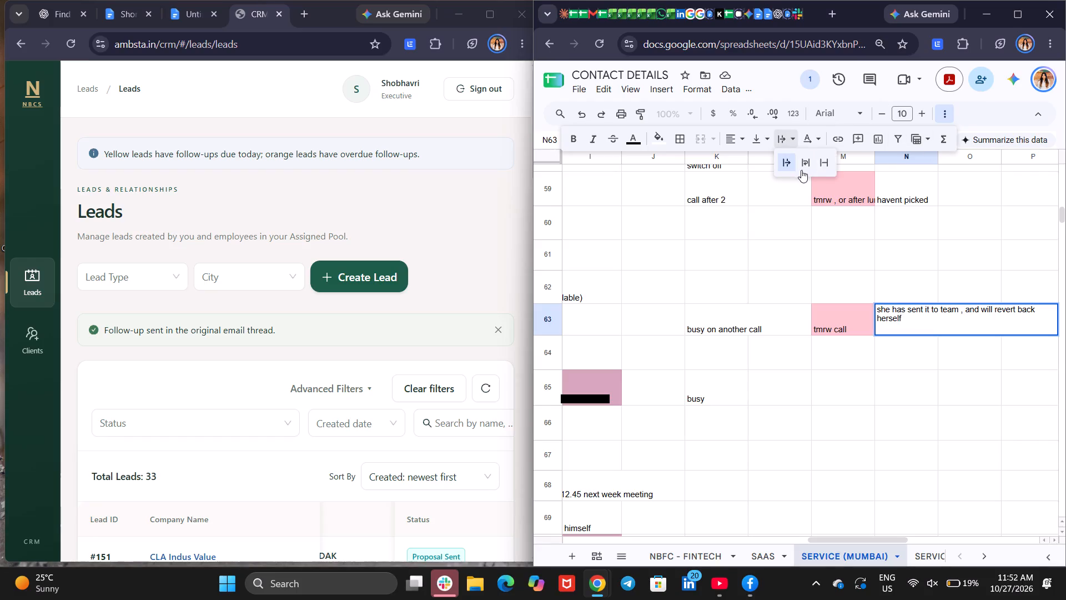
click(802, 171)
click(906, 373)
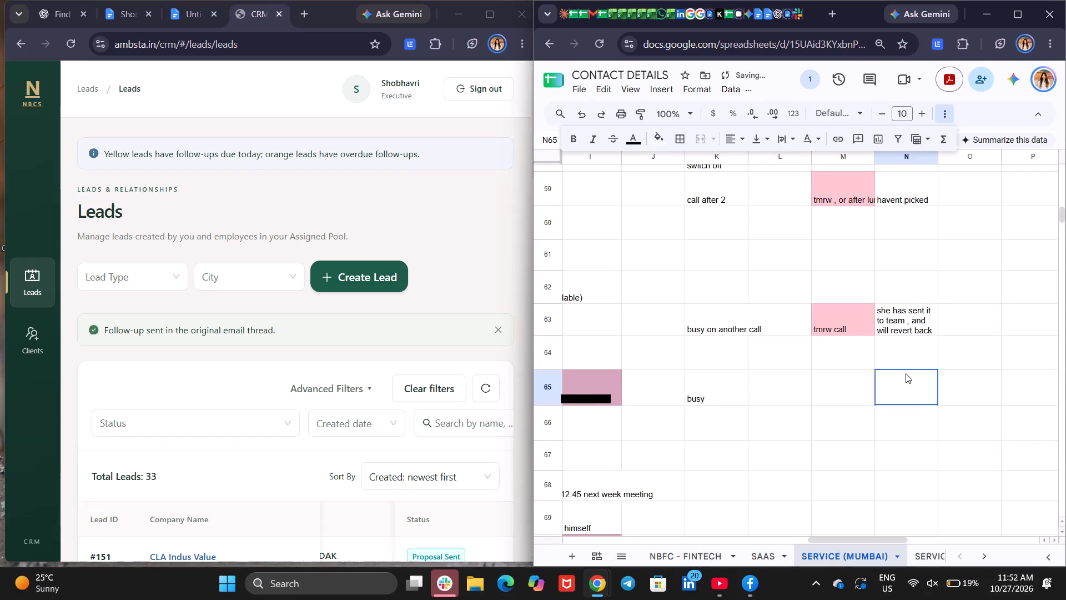
Select row 75, marked "tmrw", and check its contact, designation, company size, phone and earlier call remarks.
scroll(906, 373, down, 5)
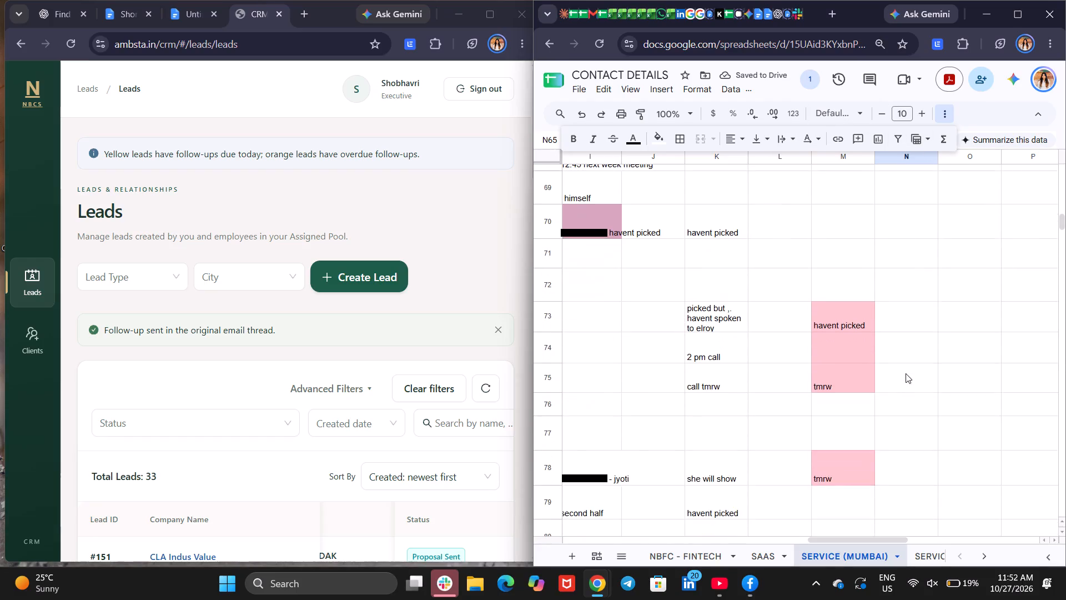
scroll(906, 373, down, 1)
click(549, 304)
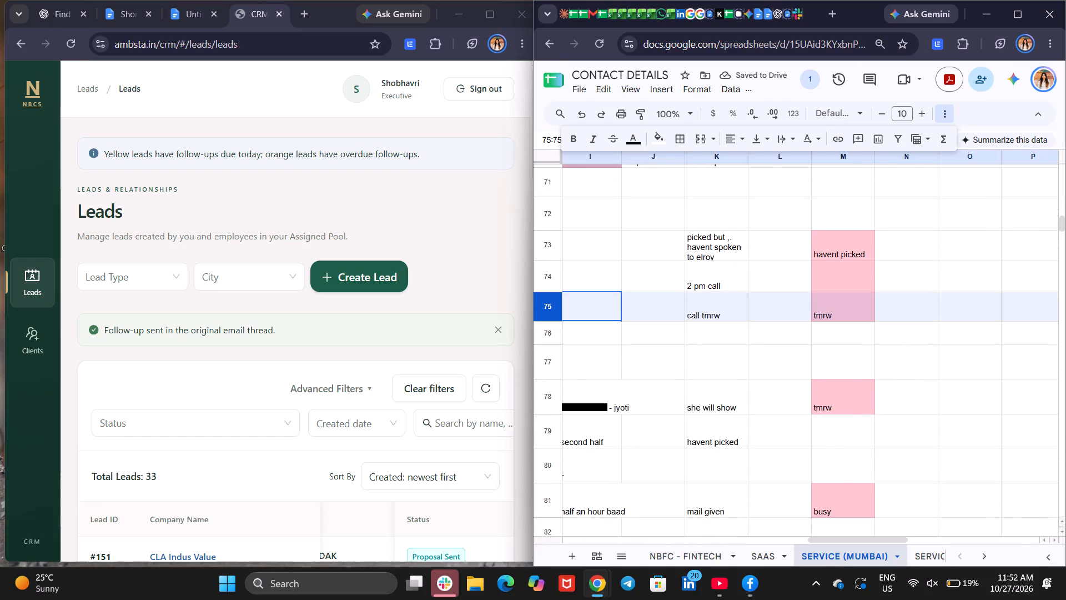
scroll(733, 306, right, 4)
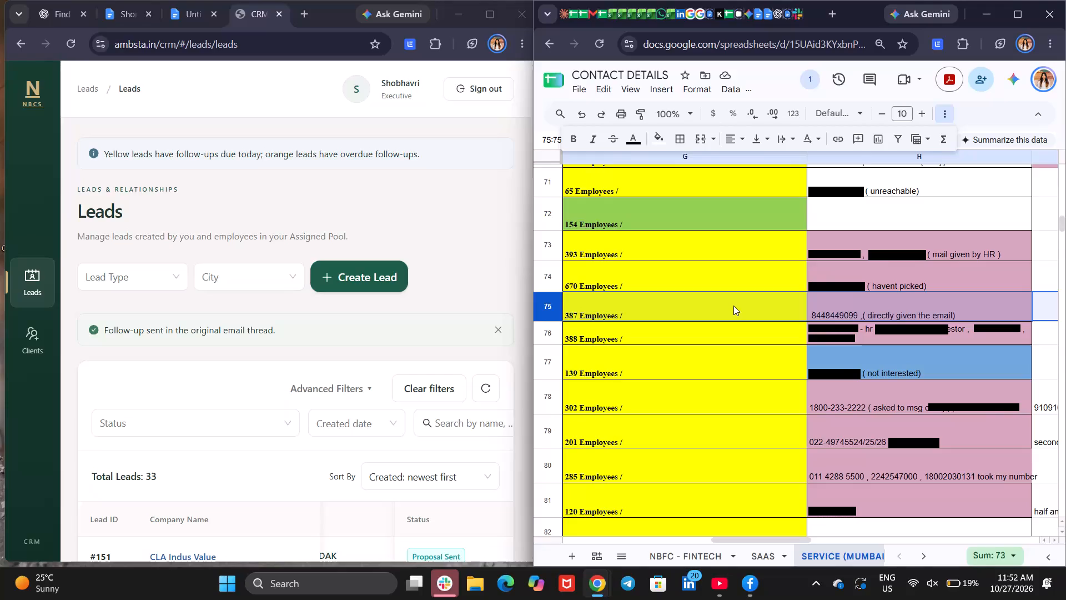
scroll(733, 306, right, 3)
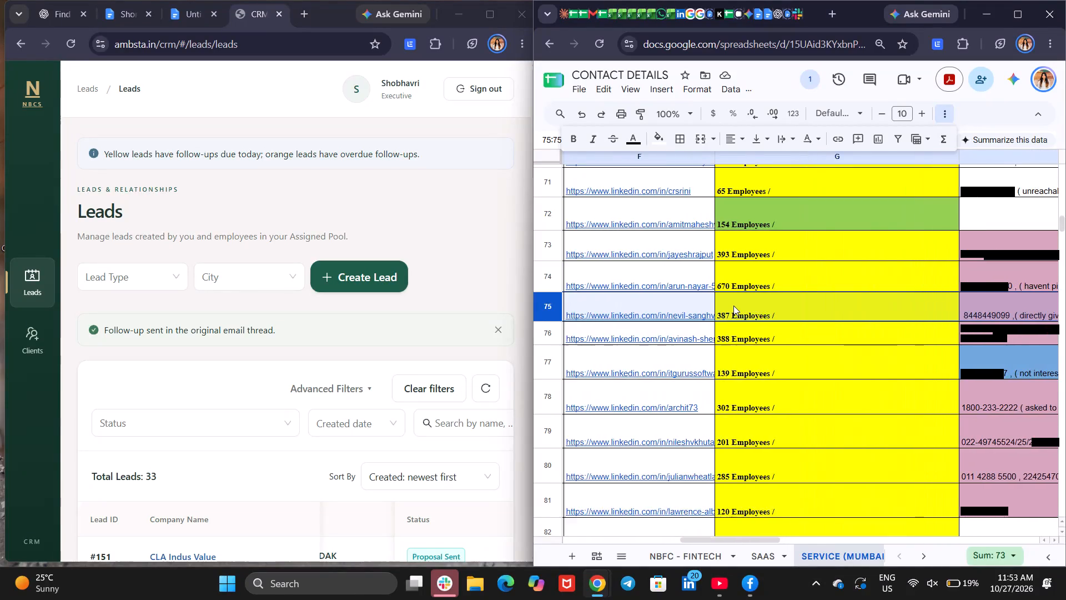
scroll(733, 306, right, 3)
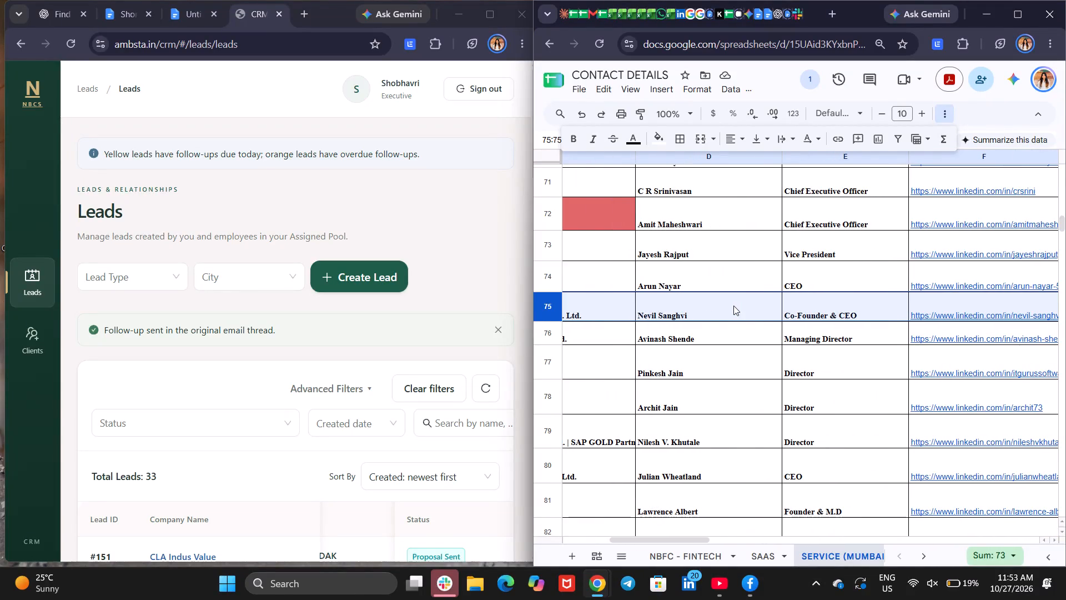
scroll(733, 306, right, 3)
scroll(733, 306, left, 2)
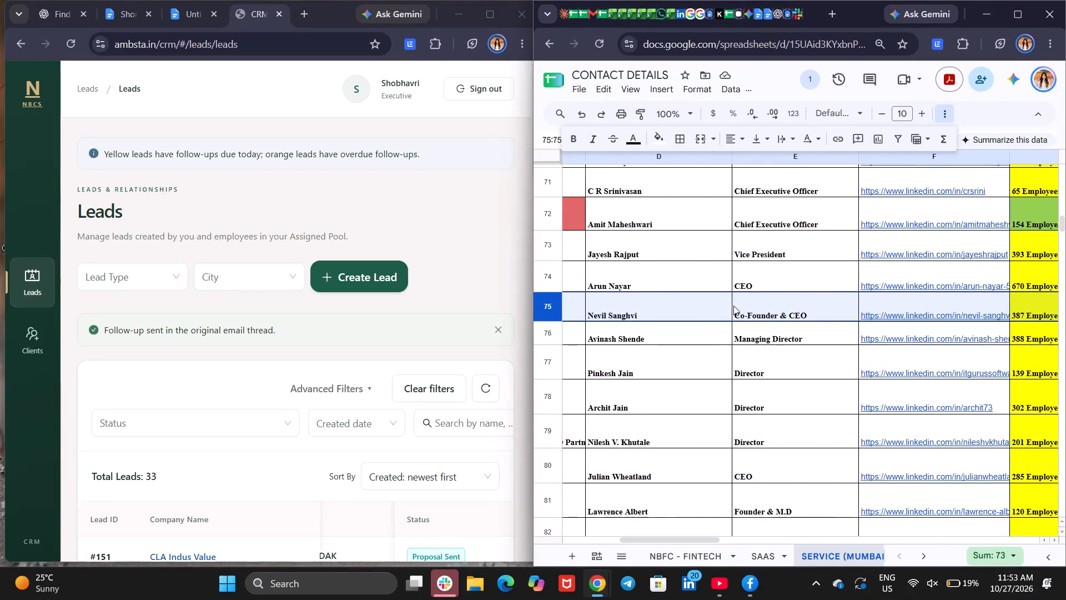
scroll(733, 306, left, 7)
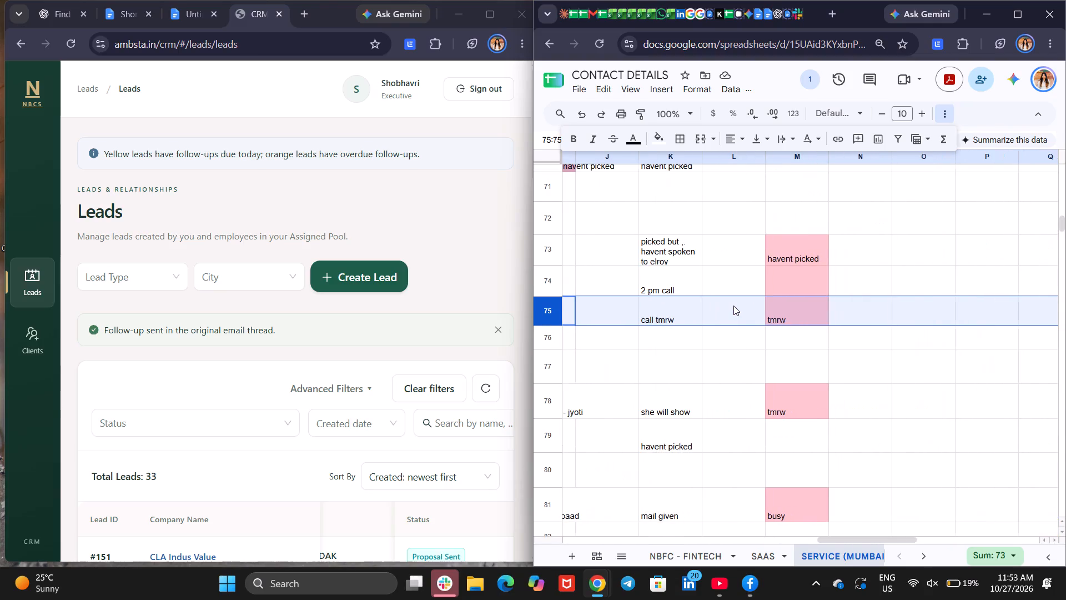
scroll(733, 306, left, 1)
Enter the remark "unreachable" in cell N75.
double_click(860, 313)
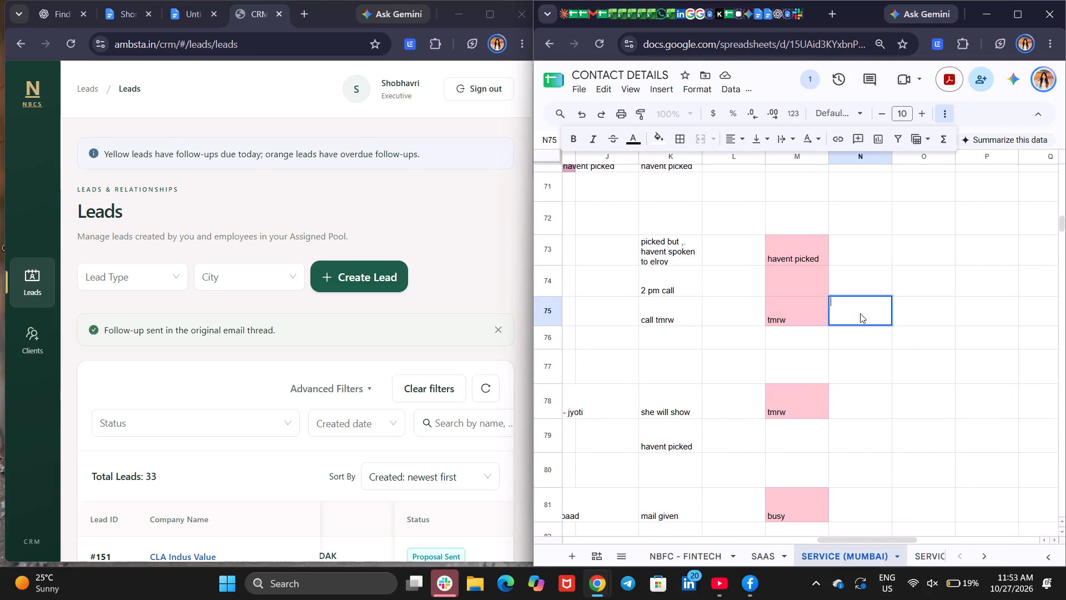
text(unreachable)
key(space)
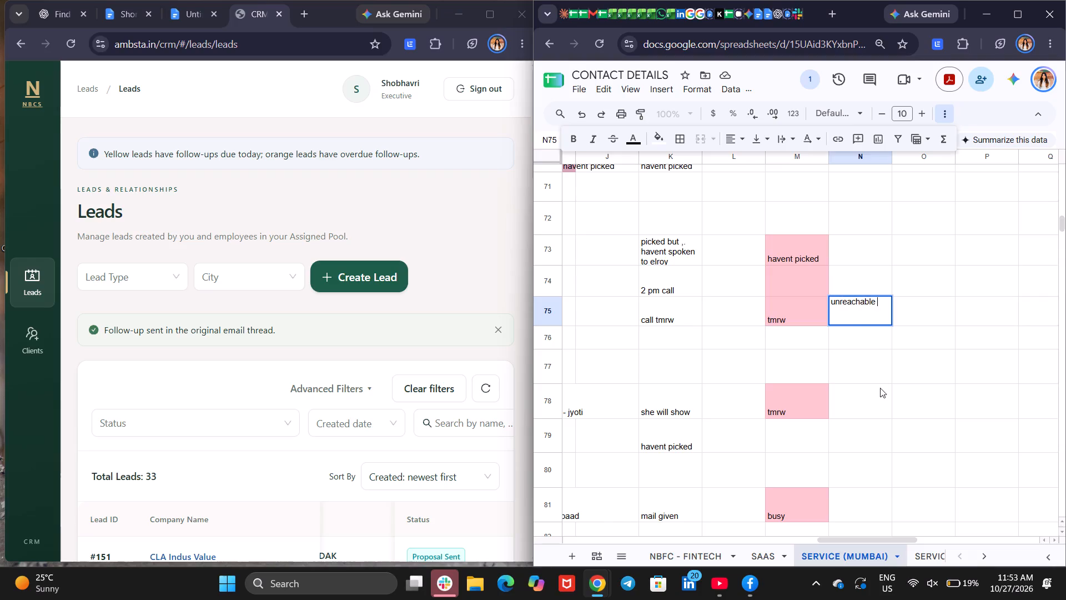
Select row 78, marked "tmrw", and check its contact, designation, company size, phone numbers and earlier remarks.
click(551, 401)
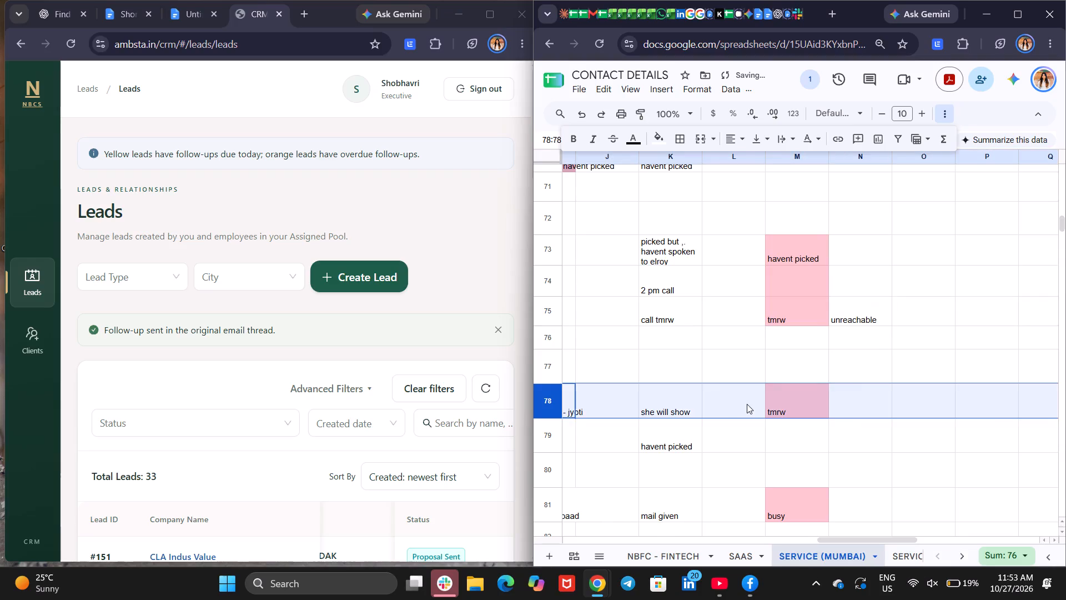
scroll(747, 404, right, 3)
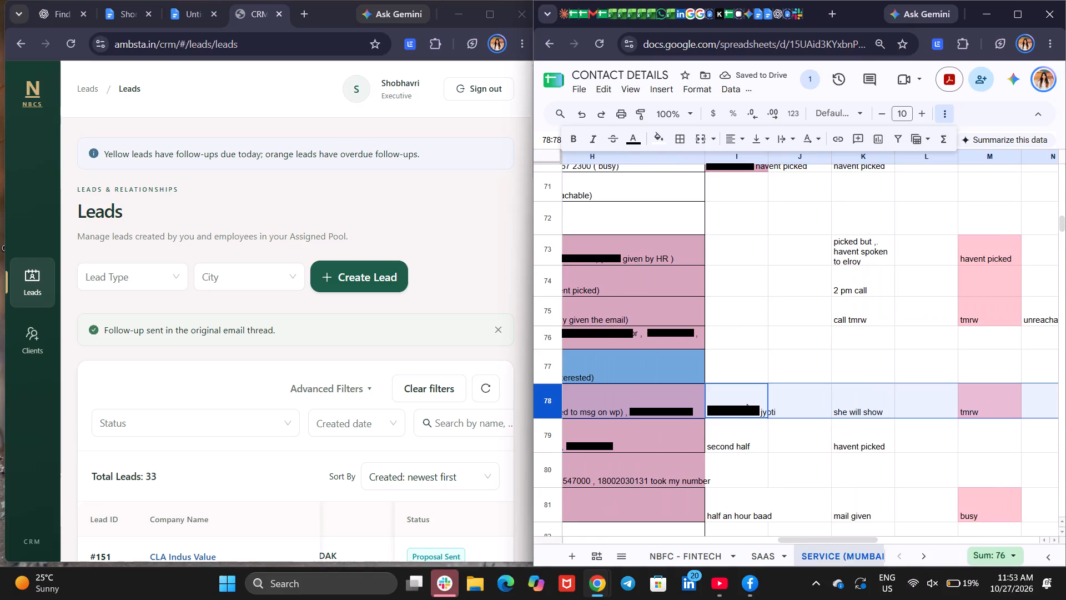
scroll(747, 404, right, 6)
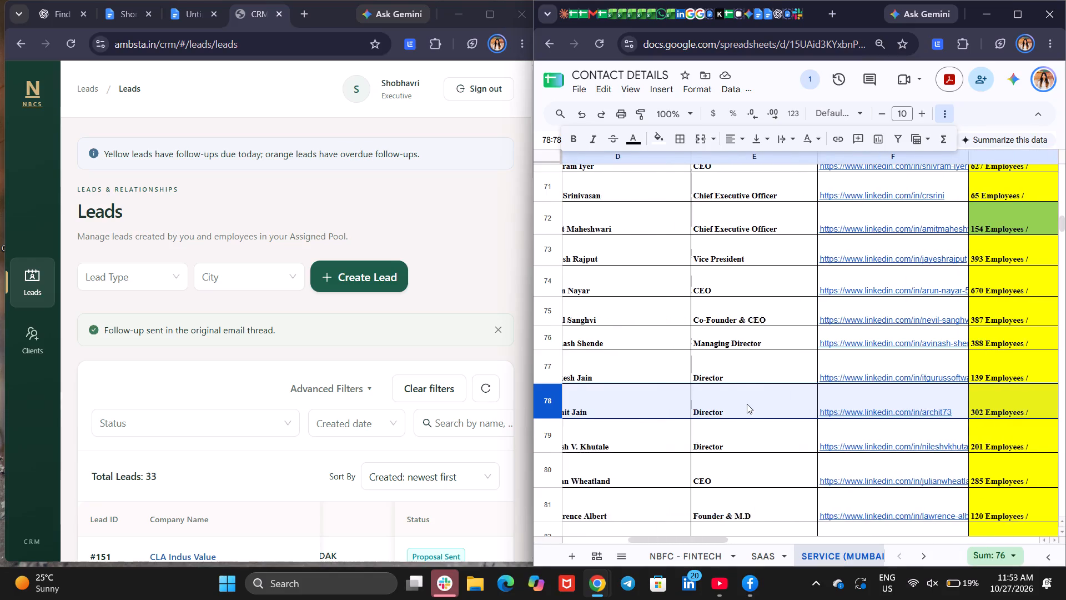
scroll(747, 404, right, 3)
scroll(747, 404, left, 6)
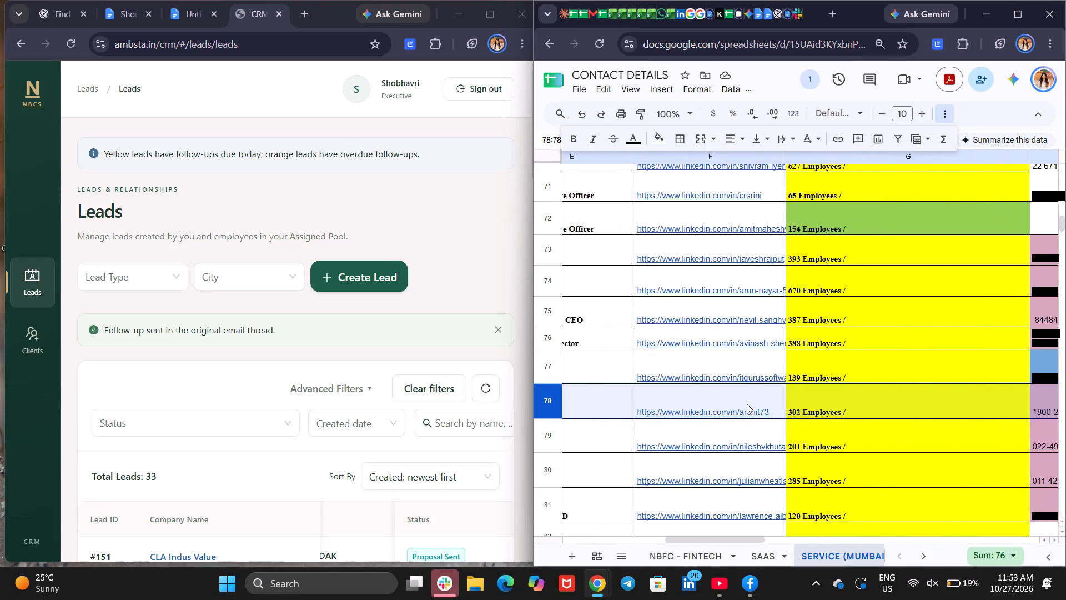
scroll(747, 404, left, 6)
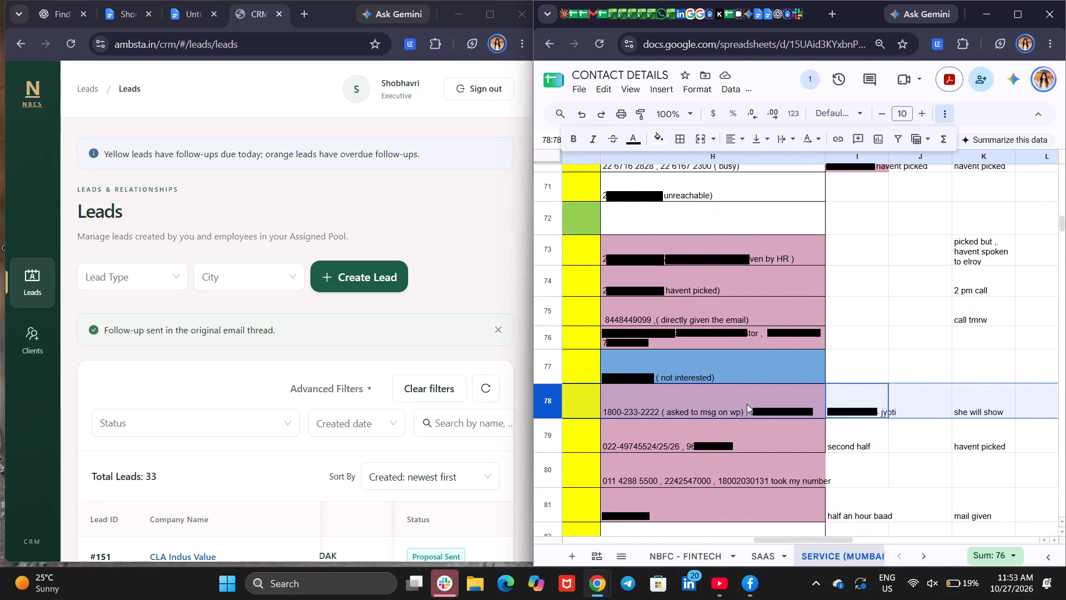
scroll(747, 404, left, 4)
Select row 92, below the first contact table, and check its phone remark, designation, contact person, city and company name.
scroll(747, 404, down, 3)
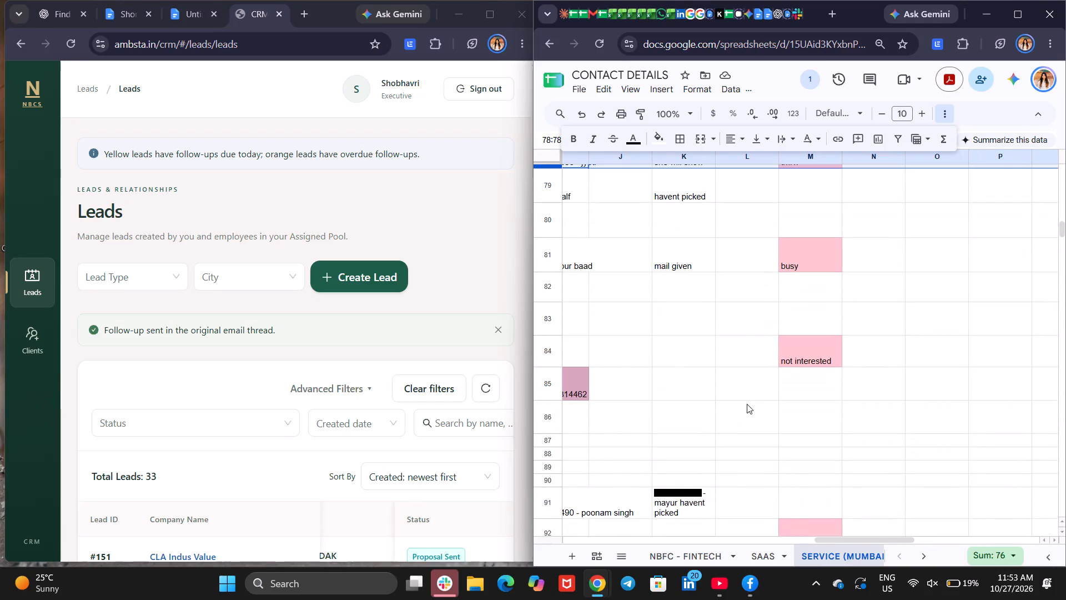
scroll(719, 378, down, 3)
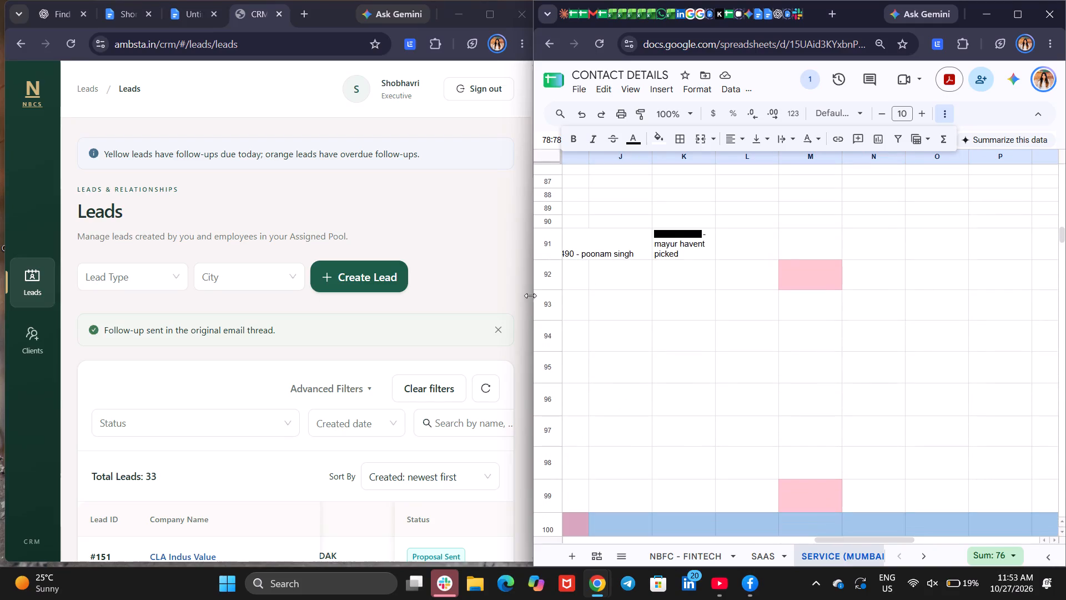
click(549, 284)
scroll(722, 279, right, 4)
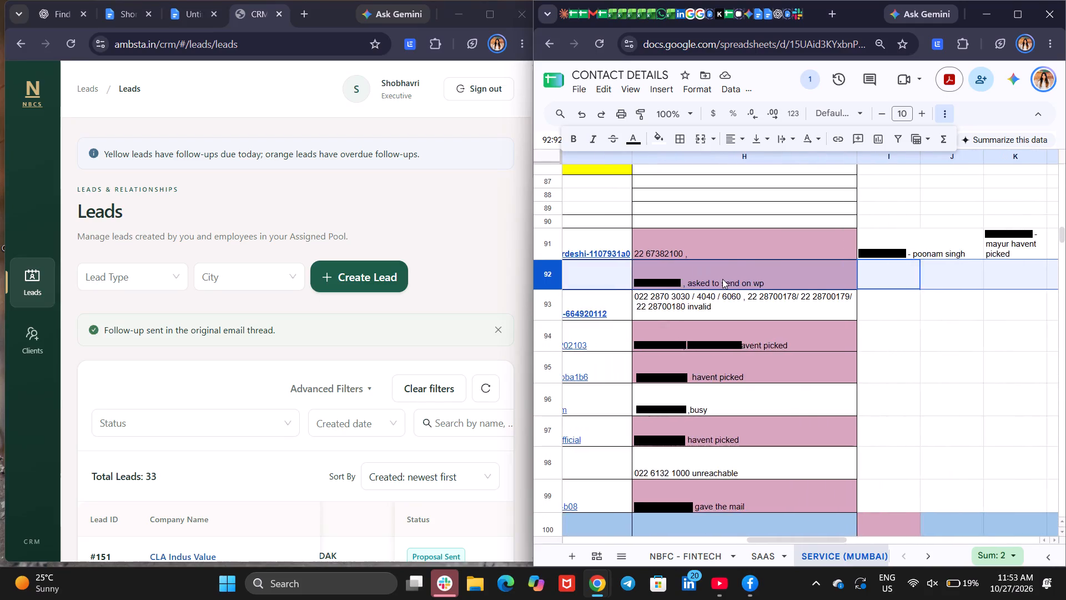
scroll(722, 279, right, 7)
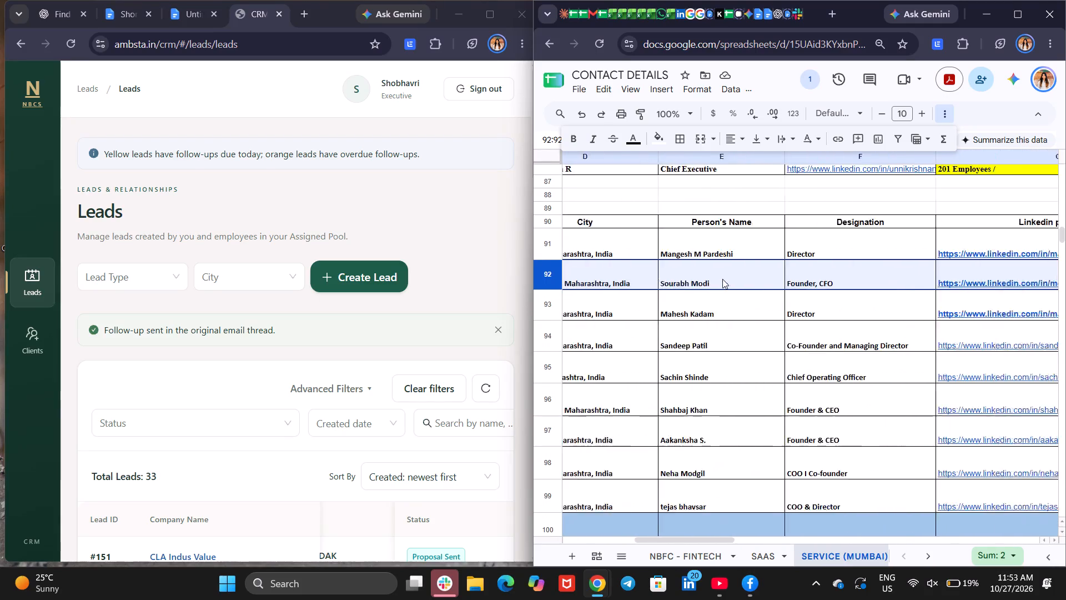
scroll(722, 279, right, 6)
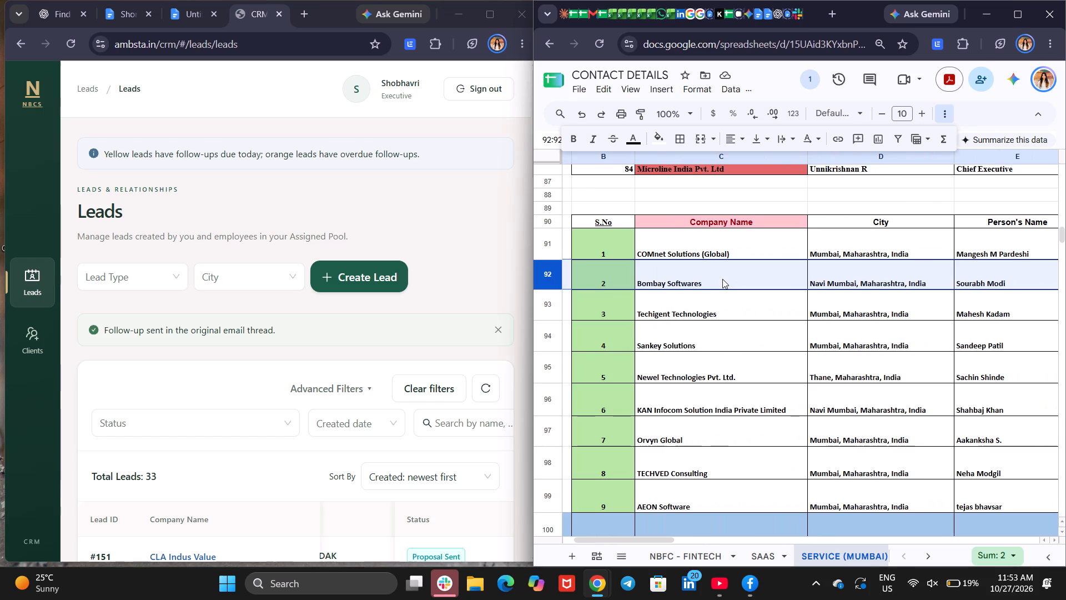
Look through the CRM leads list for Bombay Softwares, the company in row 92, checking lead statuses and follow-up flags.
scroll(190, 504, down, 3)
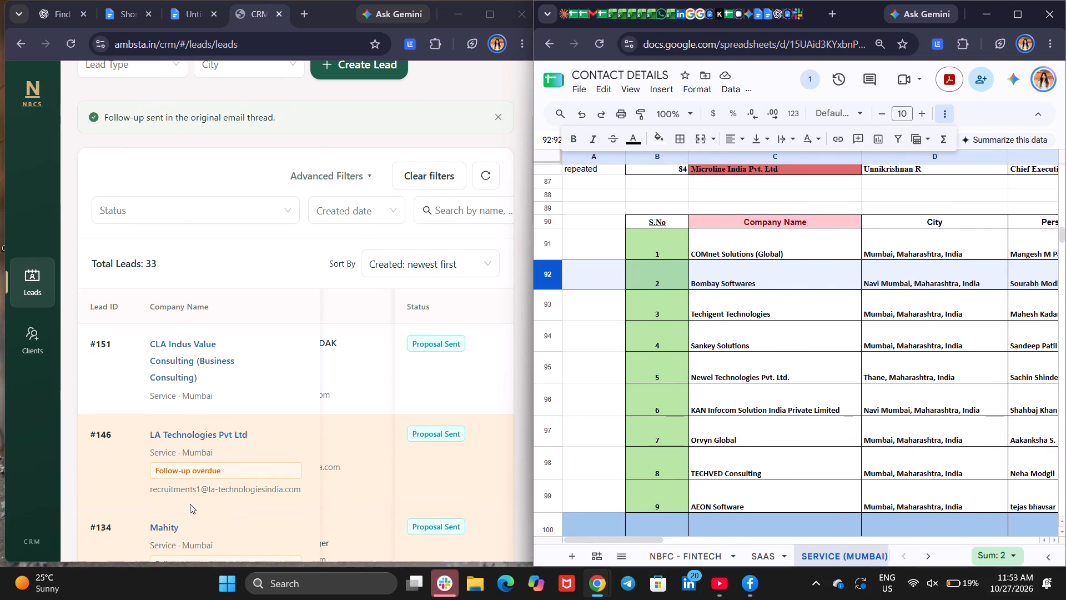
scroll(190, 504, down, 5)
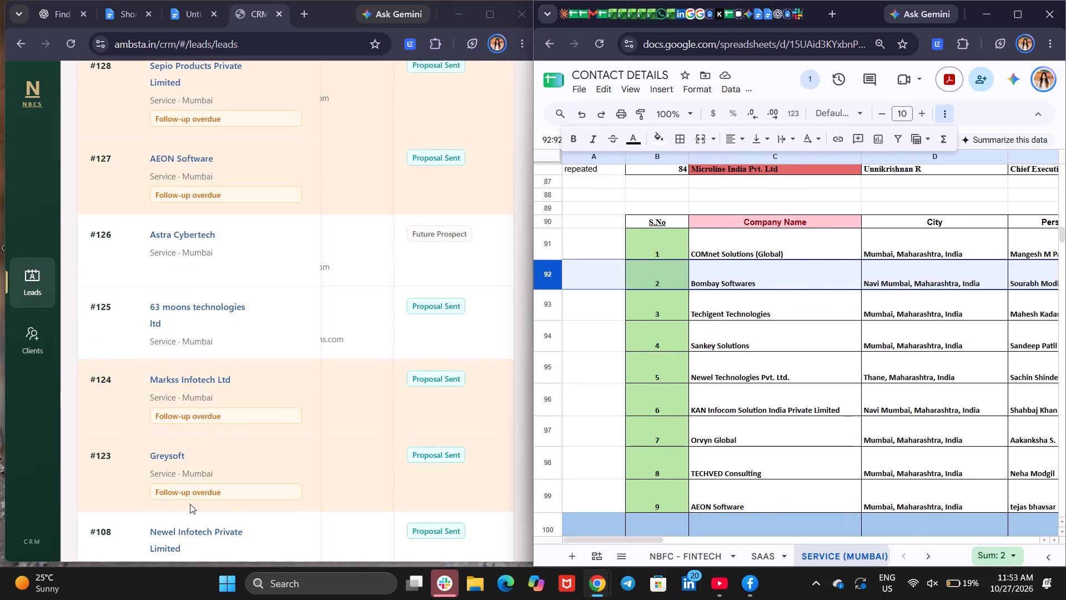
scroll(190, 504, down, 5)
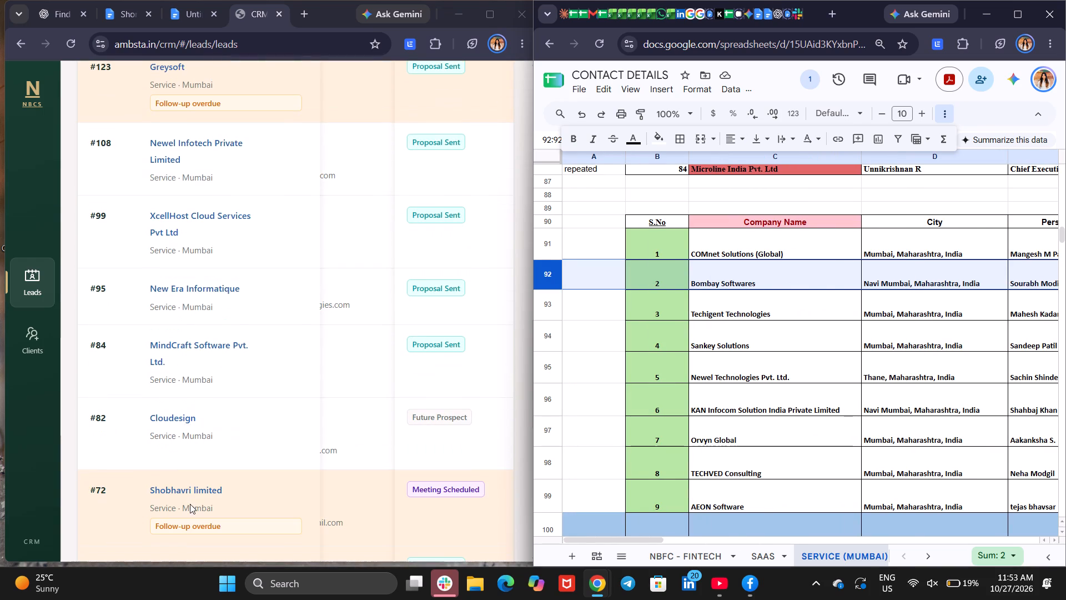
scroll(190, 504, down, 9)
scroll(190, 504, up, 9)
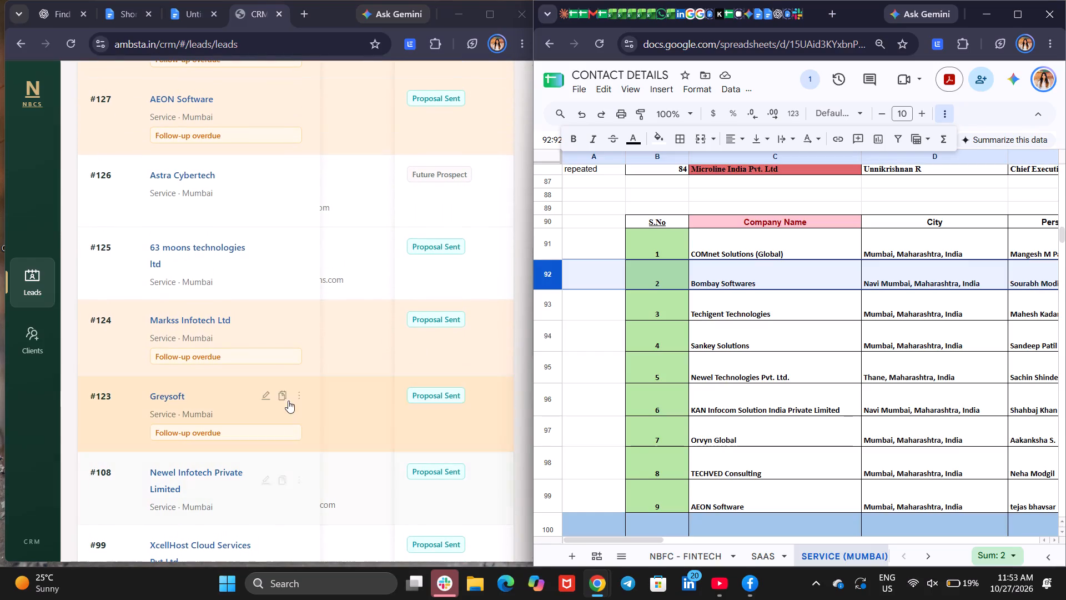
Review row 92's contact, designation, phone number and earlier call remarks in the contact sheet again.
scroll(649, 304, left, 5)
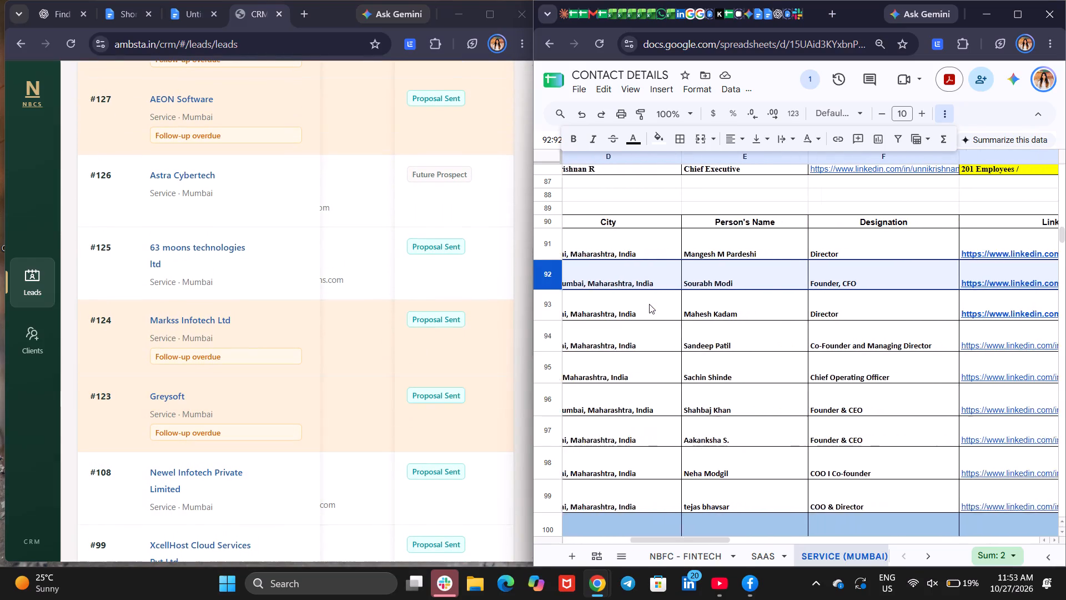
scroll(649, 304, left, 4)
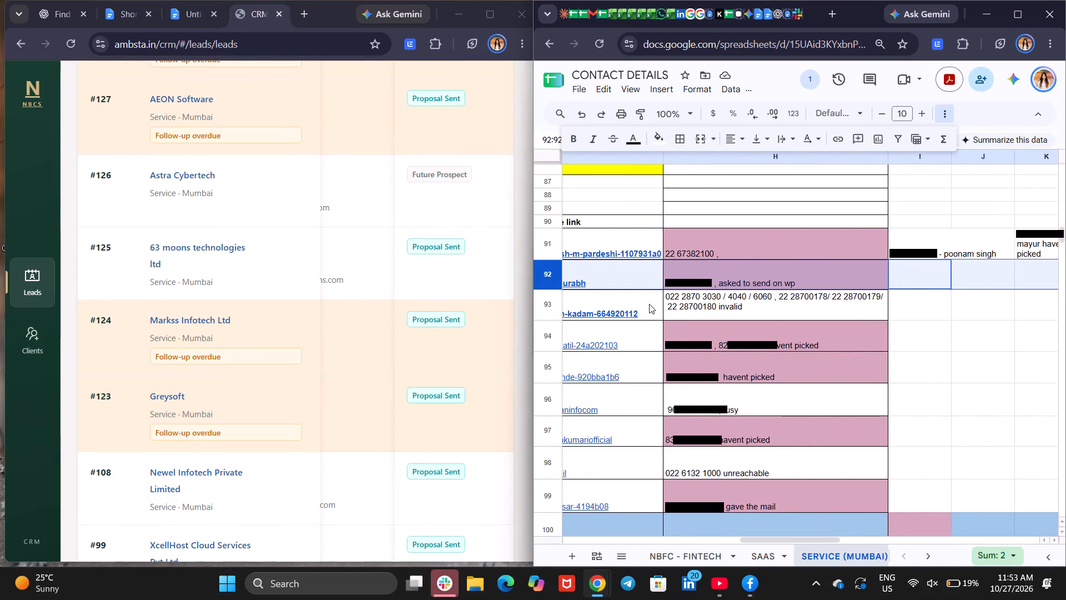
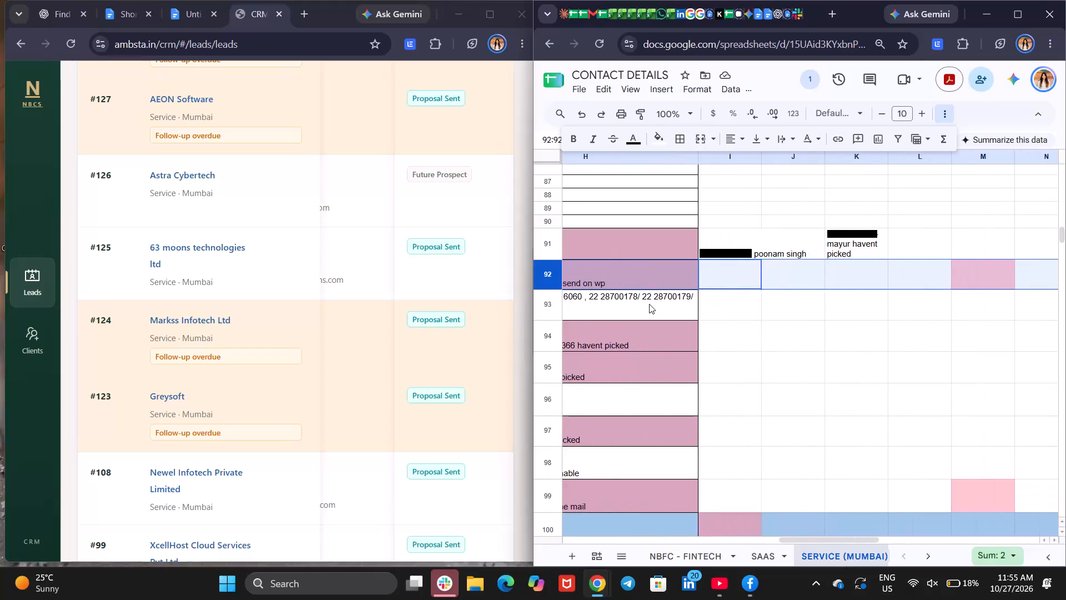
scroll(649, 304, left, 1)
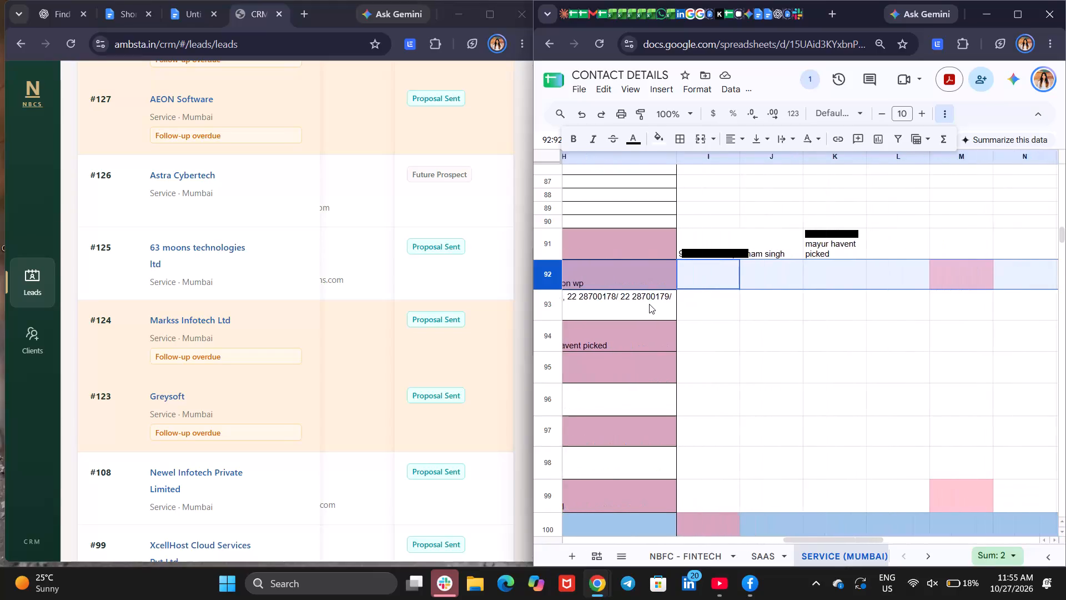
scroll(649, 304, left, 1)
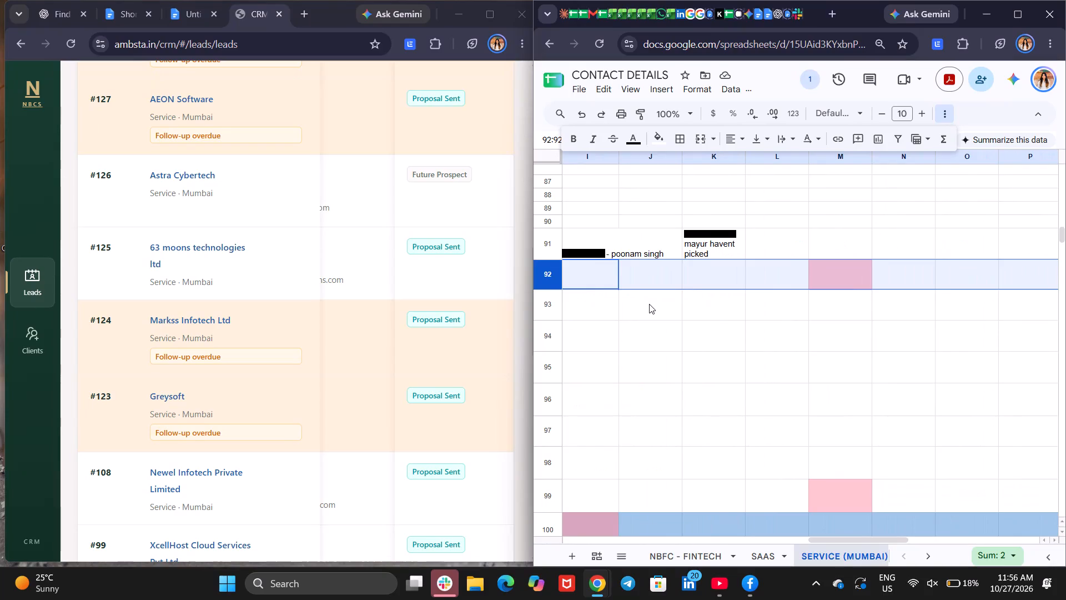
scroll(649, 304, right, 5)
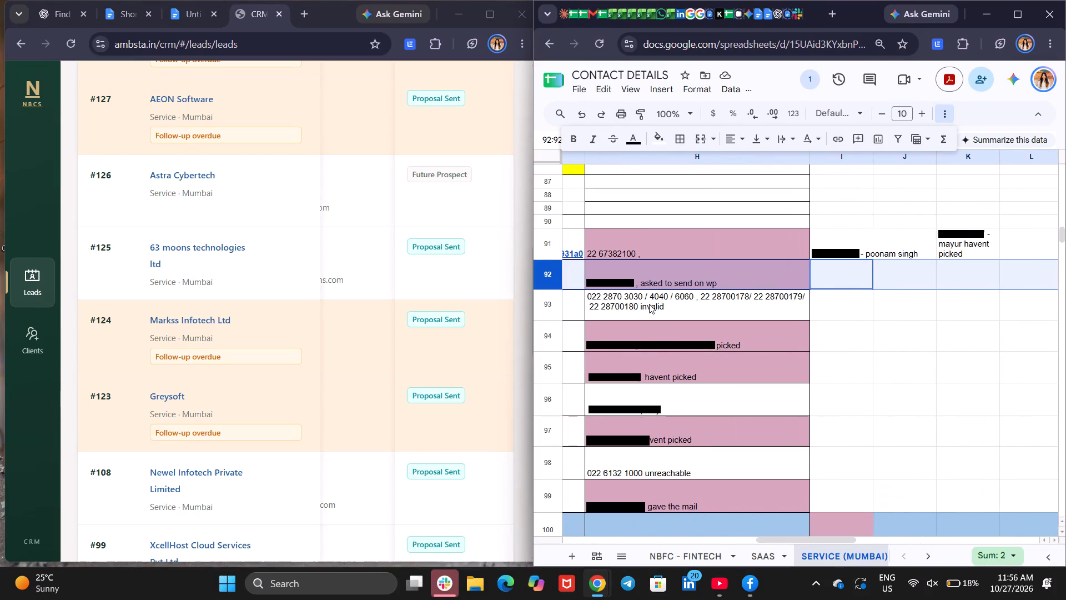
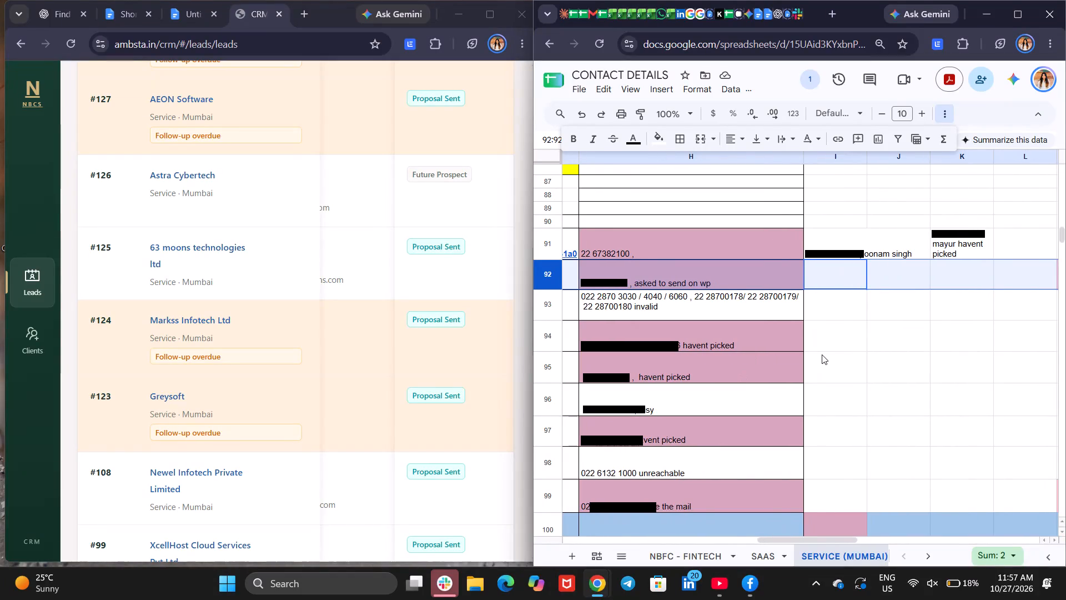
Examine the company, contact person, designation, LinkedIn link and call remarks in the Bombay Softwares row of the SERVICE (MUMBAI) sheet.
scroll(822, 287, right, 1)
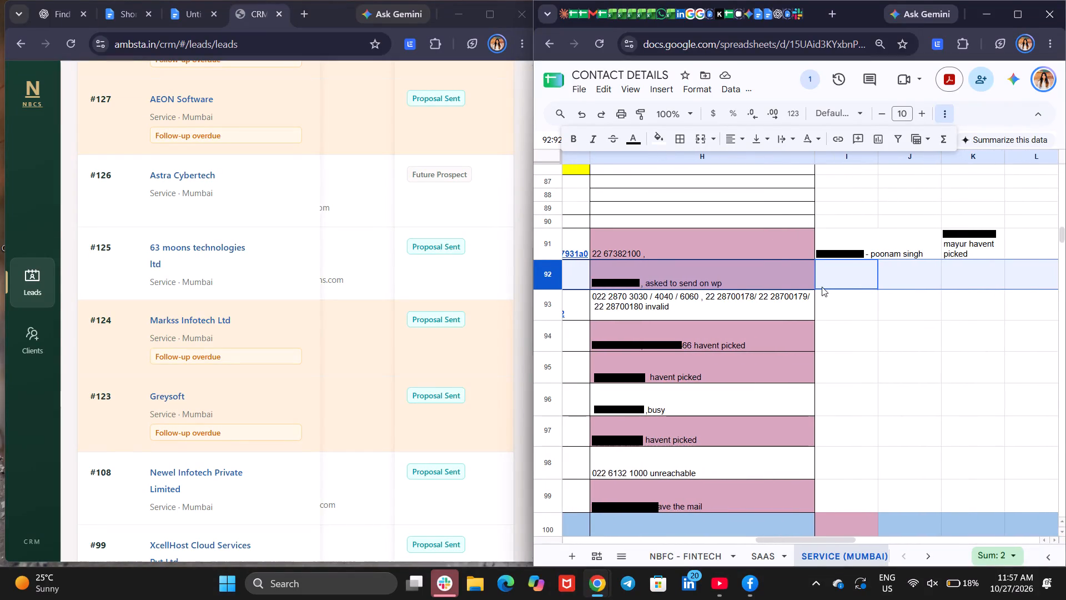
scroll(771, 273, right, 6)
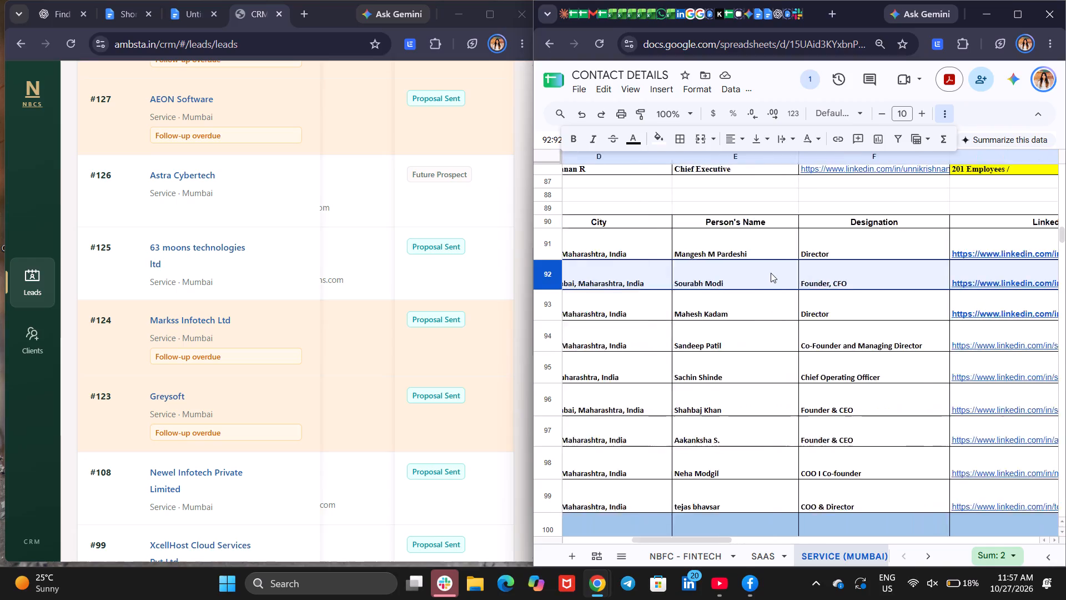
scroll(771, 273, right, 2)
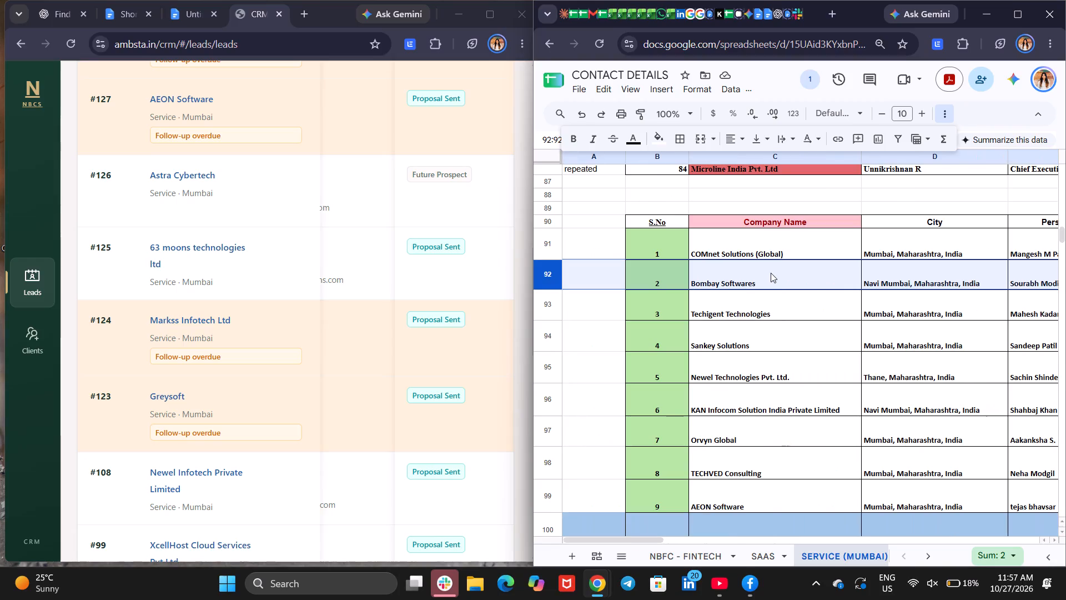
scroll(771, 273, left, 1)
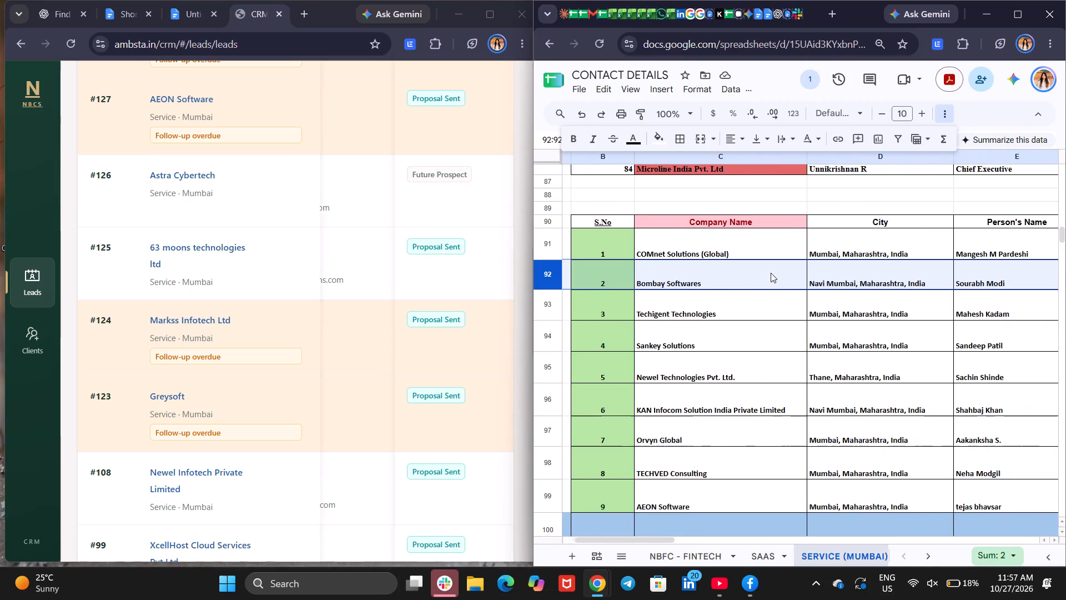
scroll(771, 273, left, 5)
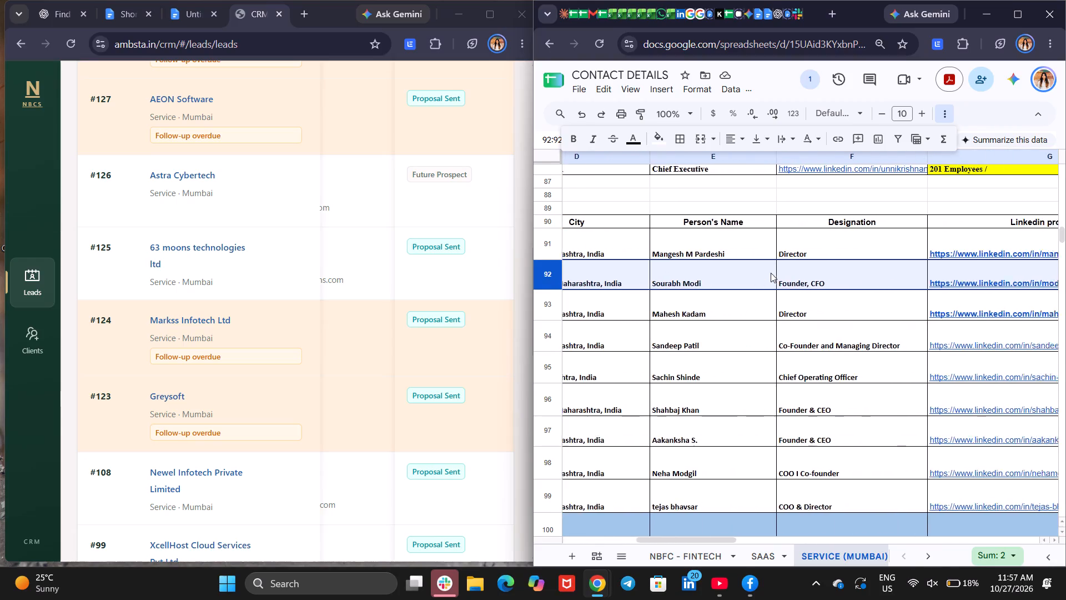
scroll(771, 273, left, 5)
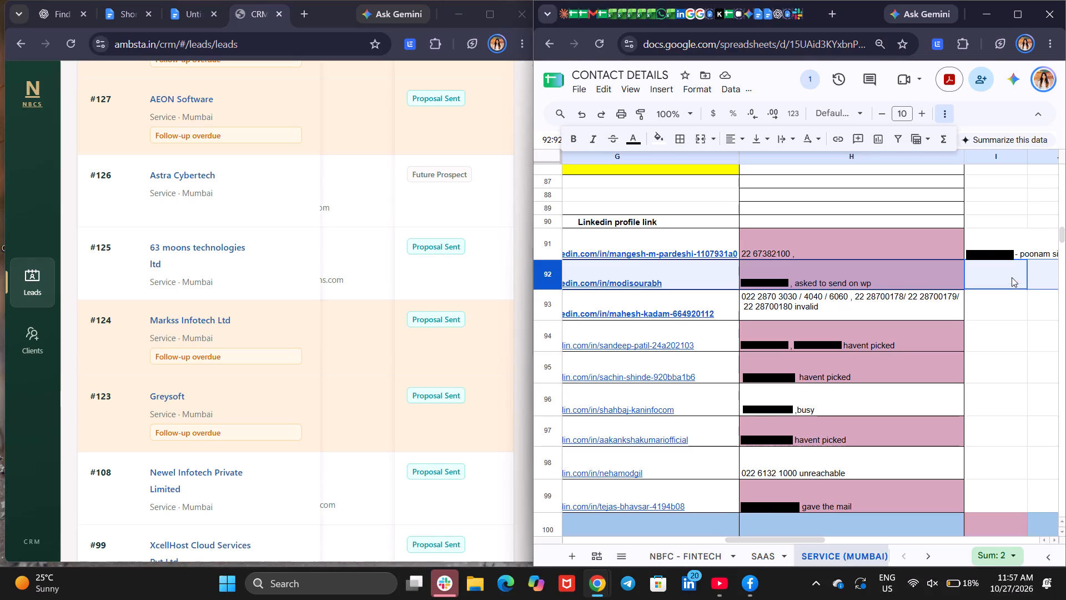
scroll(1016, 273, left, 1)
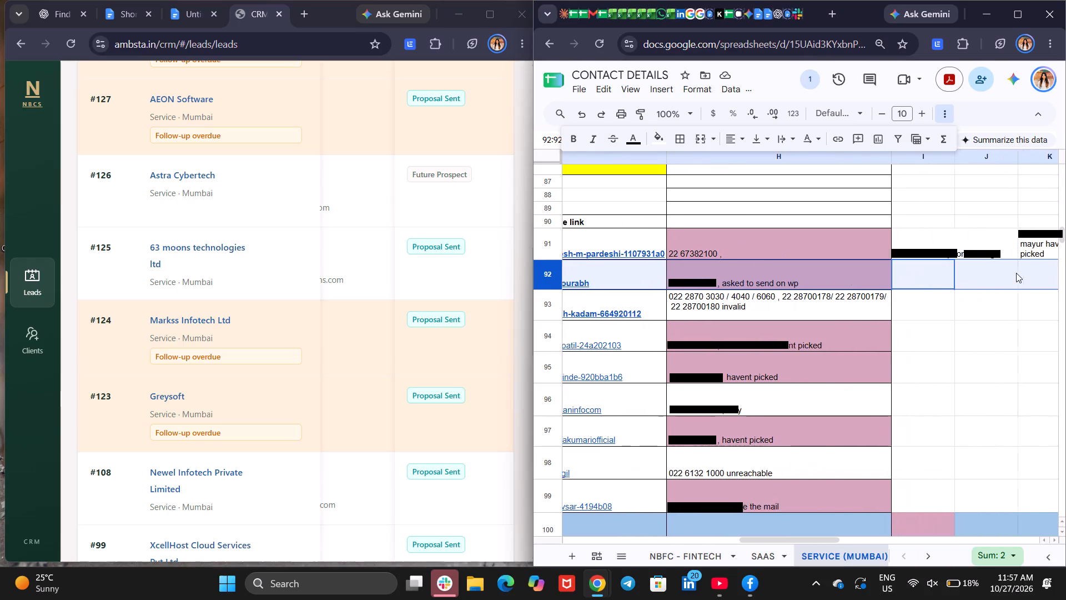
scroll(1016, 273, left, 1)
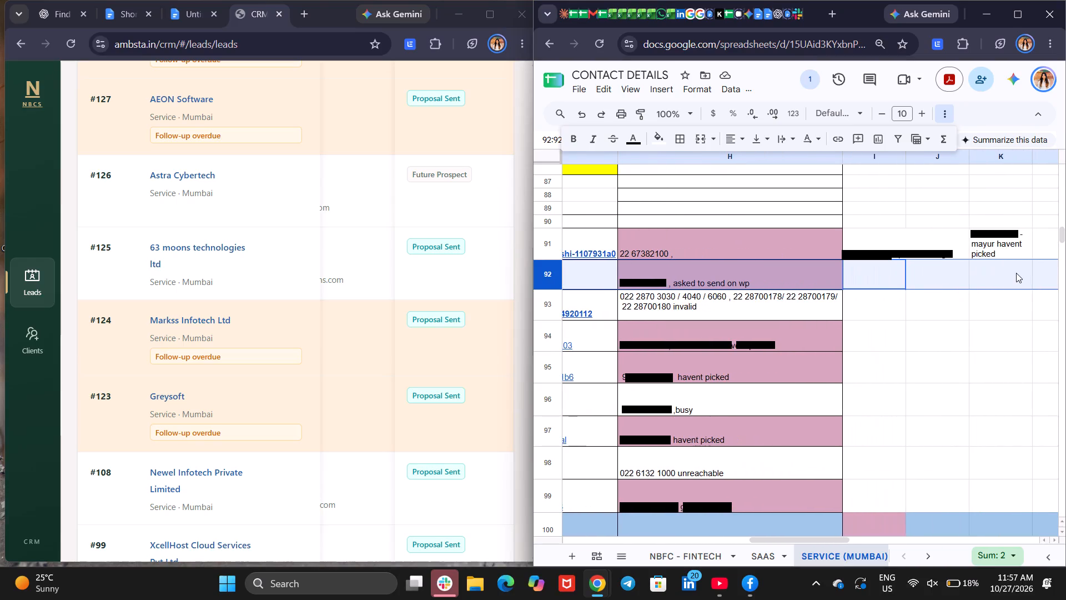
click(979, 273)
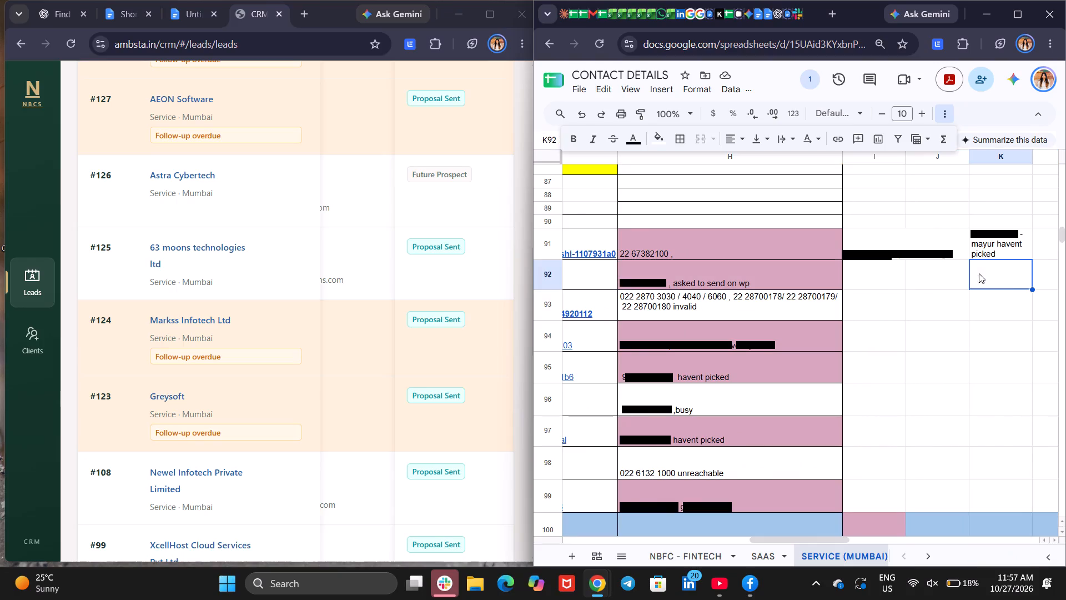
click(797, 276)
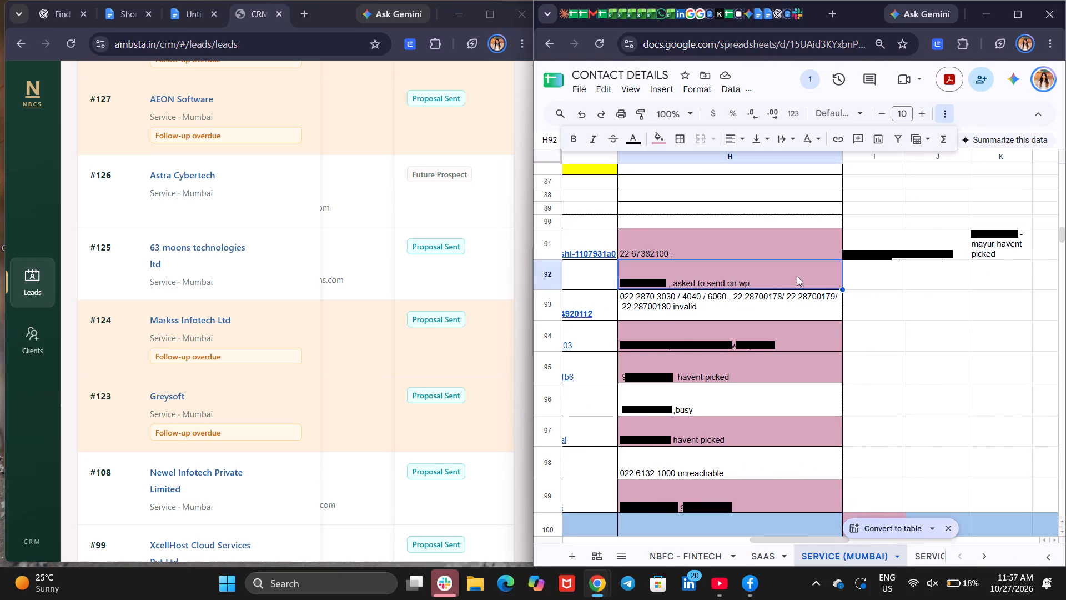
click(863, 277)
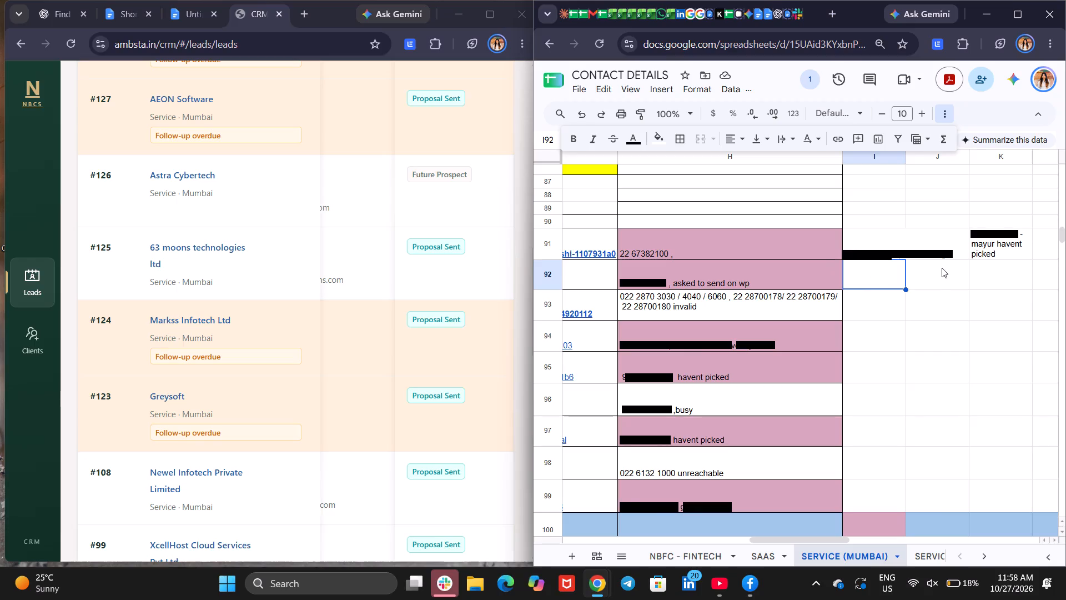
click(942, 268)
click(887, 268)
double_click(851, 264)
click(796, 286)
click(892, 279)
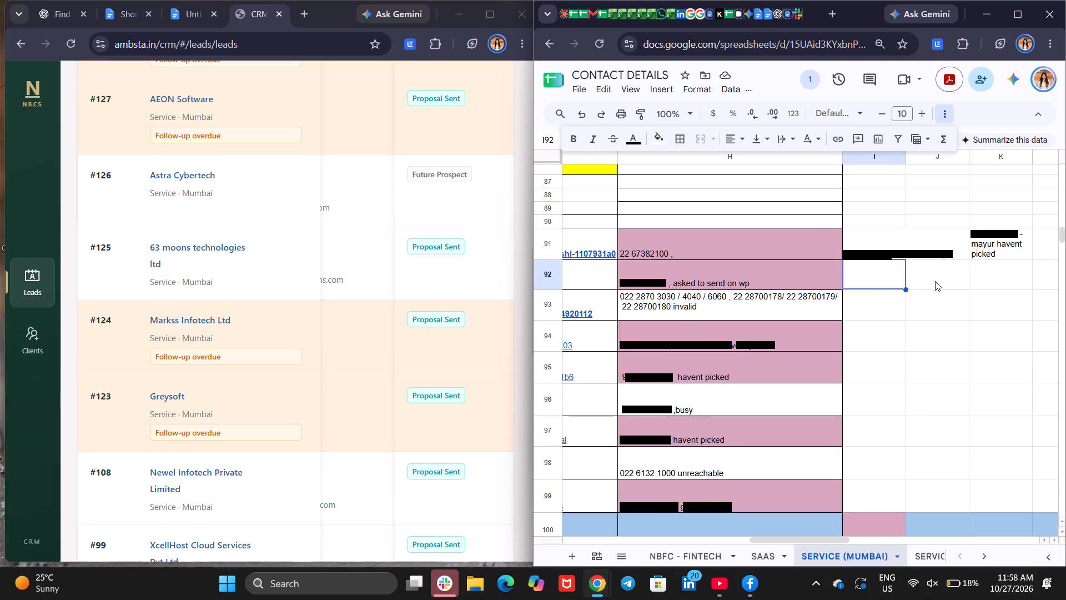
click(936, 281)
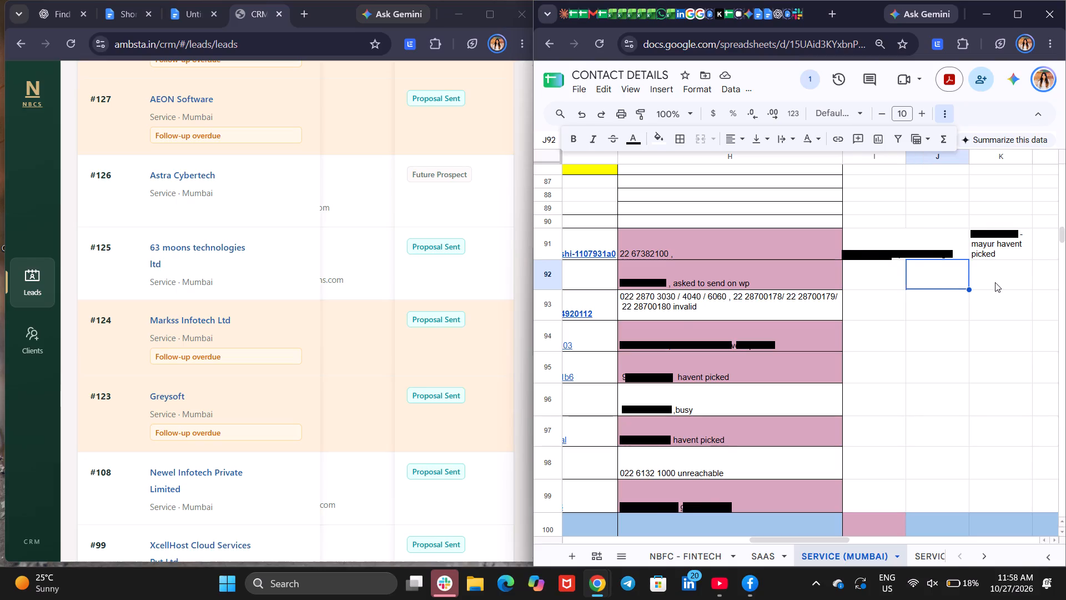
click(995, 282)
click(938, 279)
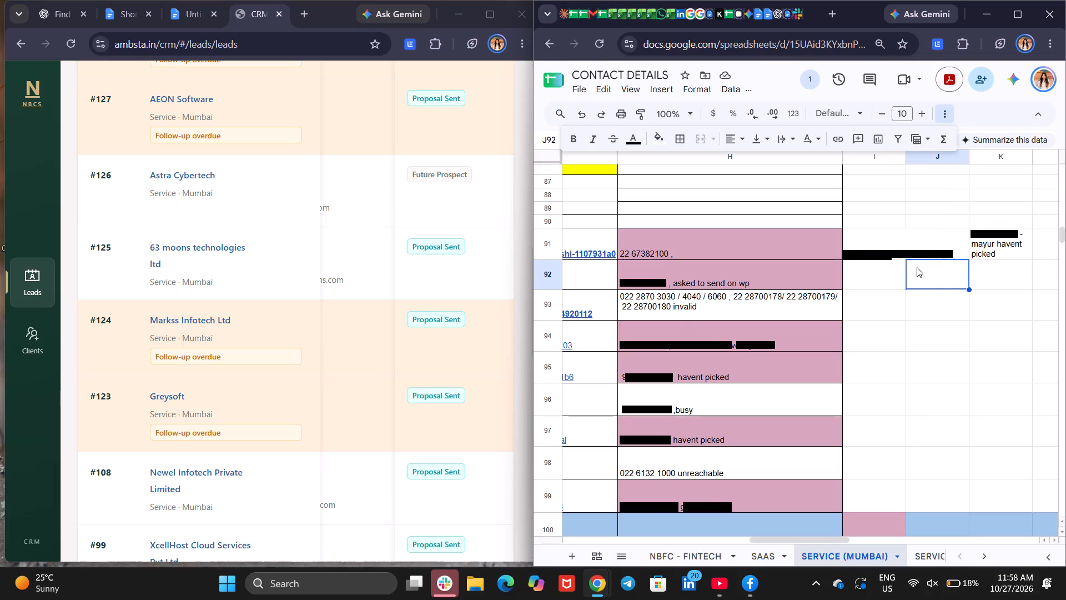
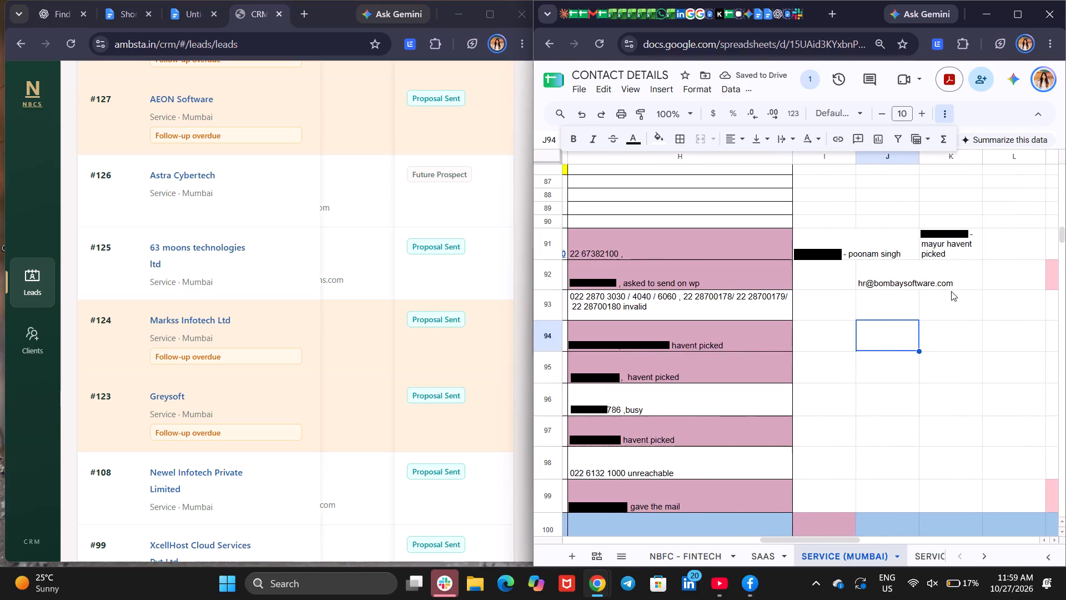
Locate the next marked row, row 99, in the SERVICE (MUMBAI) sheet and check its call remarks and company.
scroll(951, 291, left, 1)
scroll(951, 291, down, 3)
scroll(951, 291, left, 1)
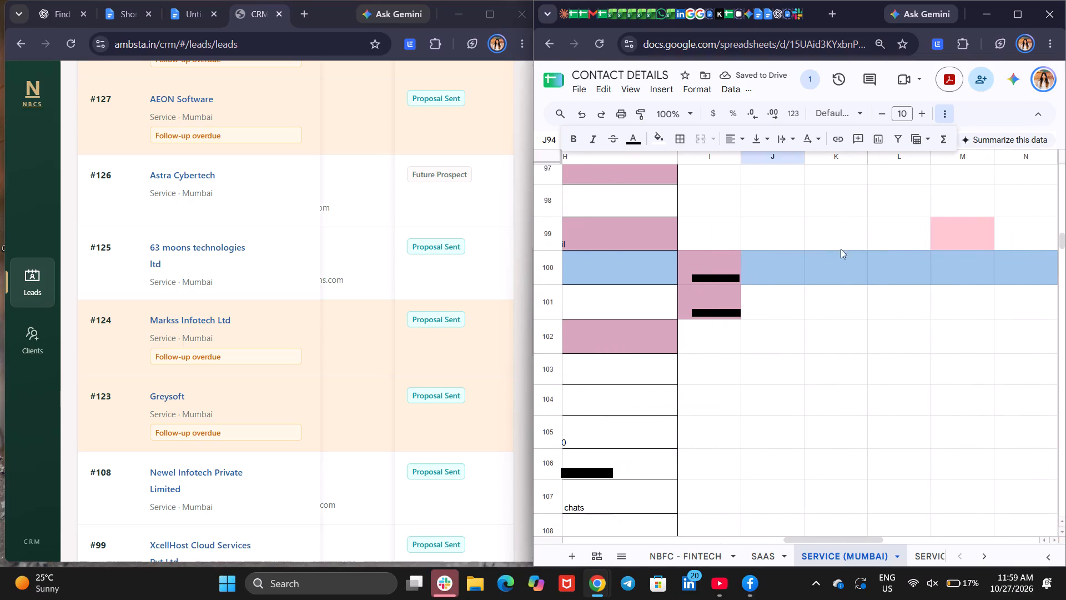
click(549, 234)
scroll(750, 233, right, 2)
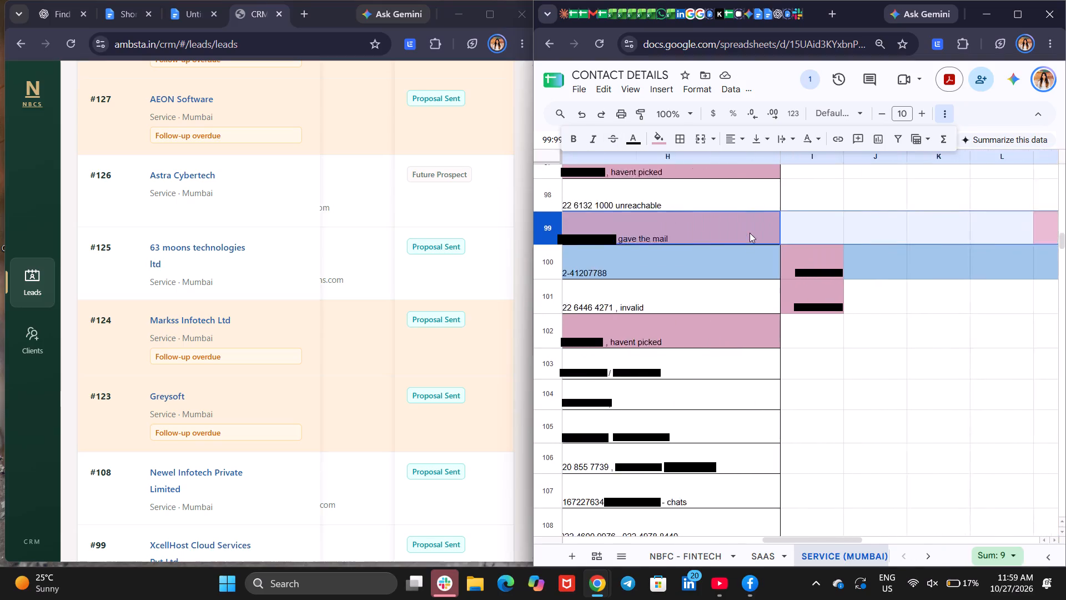
scroll(750, 233, right, 10)
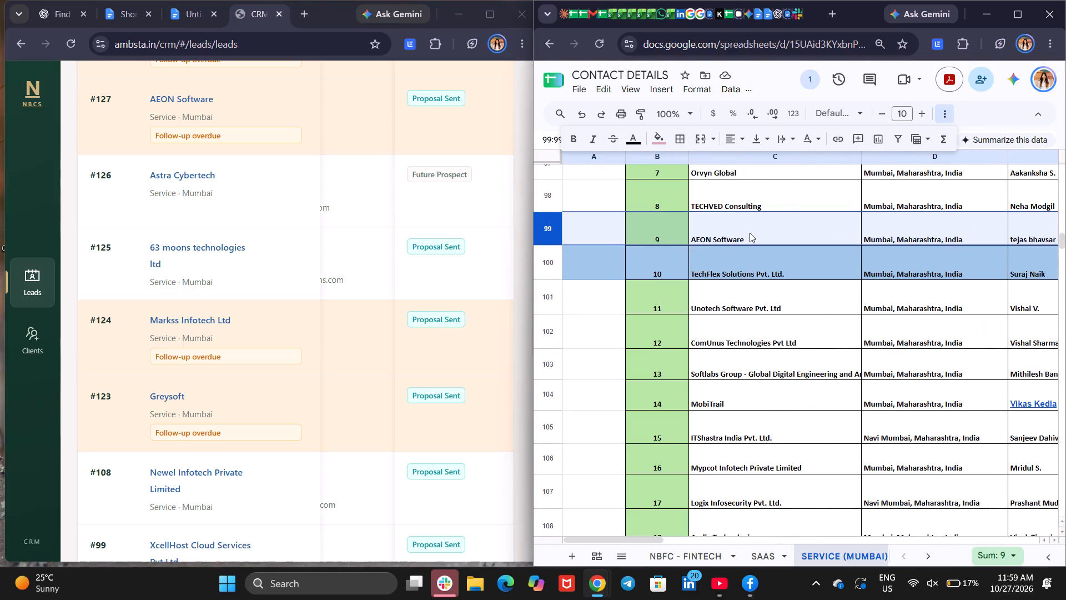
Find the AEON Software lead in the CRM leads list and check its contact person, designation and status.
scroll(158, 318, down, 2)
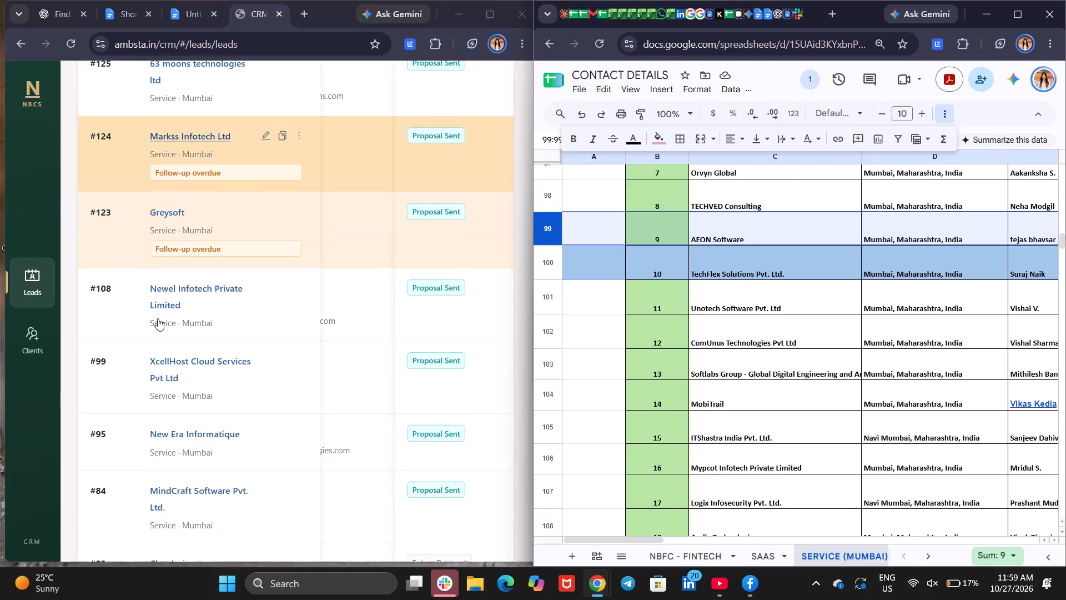
scroll(158, 318, down, 8)
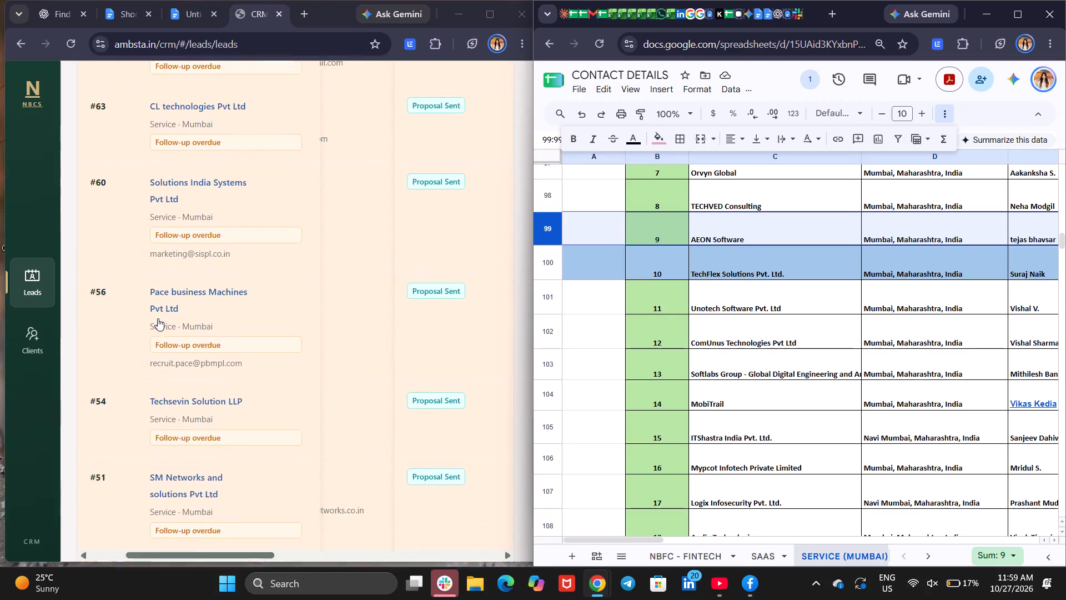
scroll(158, 318, down, 2)
scroll(158, 318, up, 14)
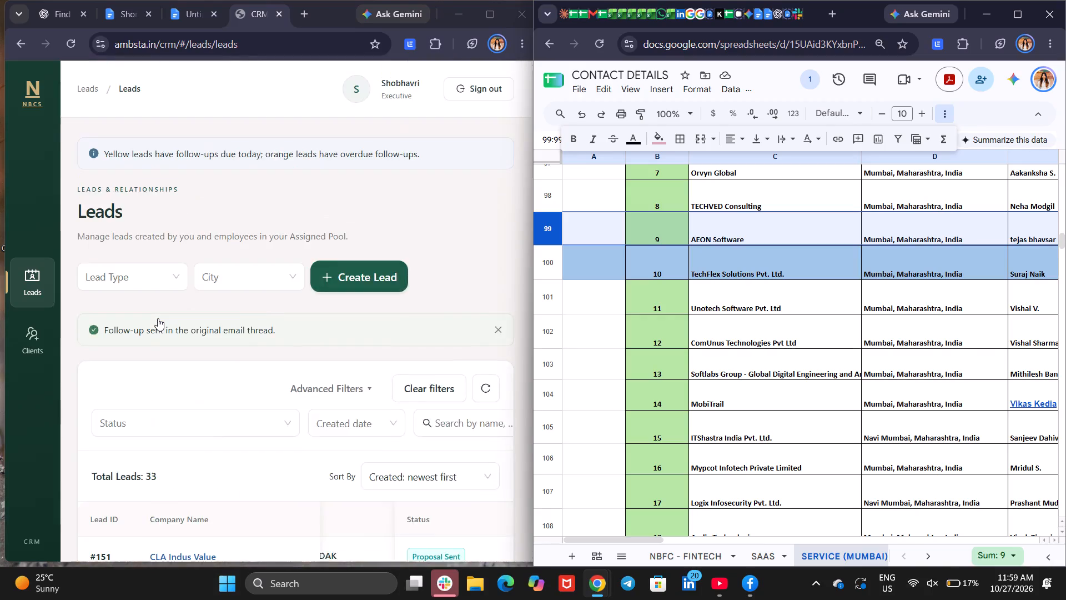
scroll(158, 318, down, 8)
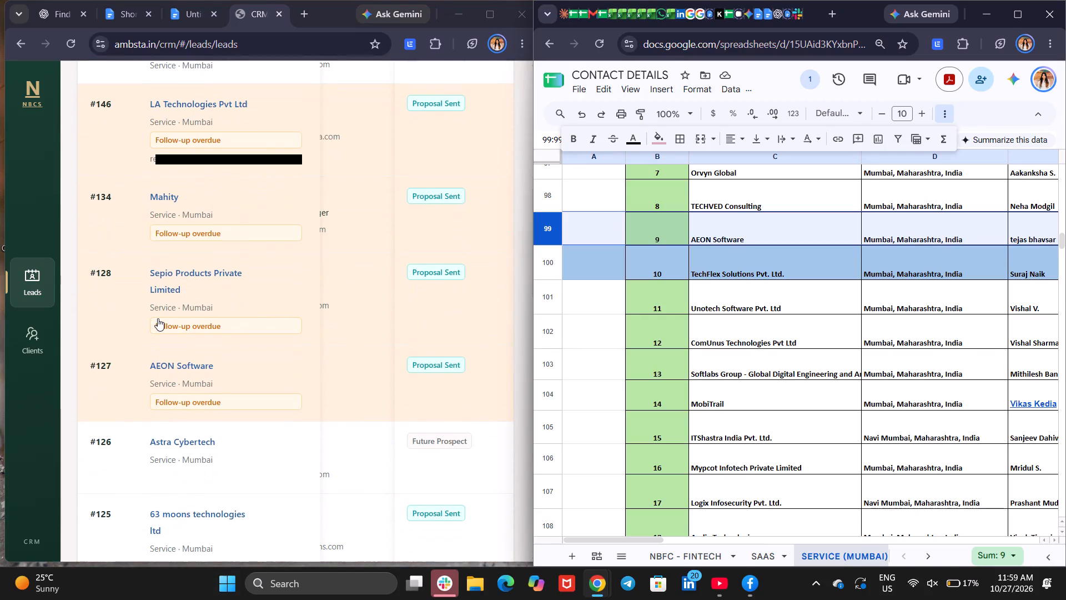
scroll(350, 399, right, 1)
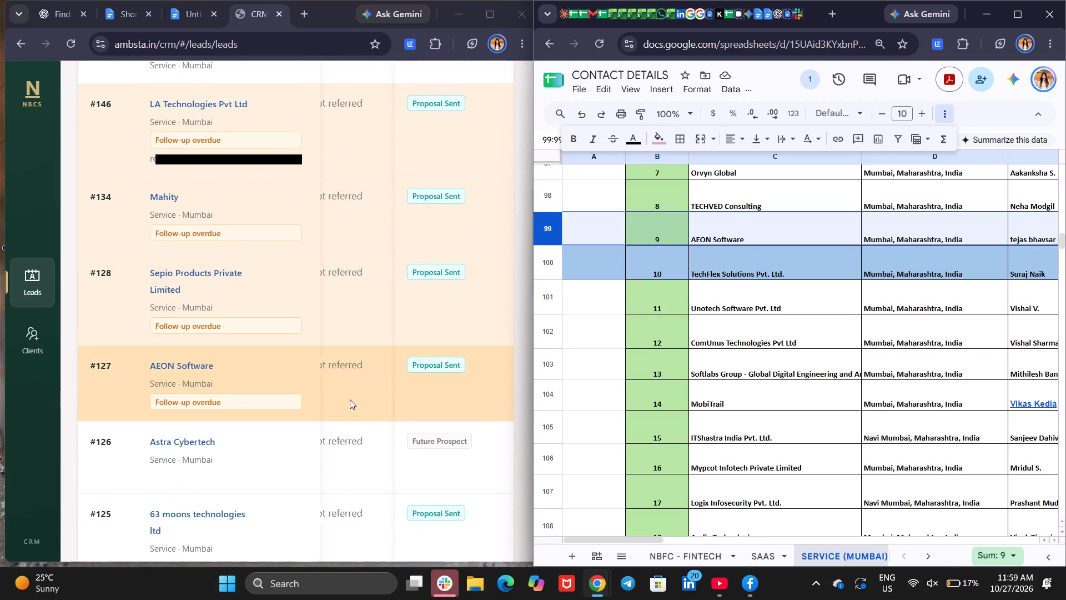
scroll(350, 399, right, 1)
scroll(350, 399, left, 2)
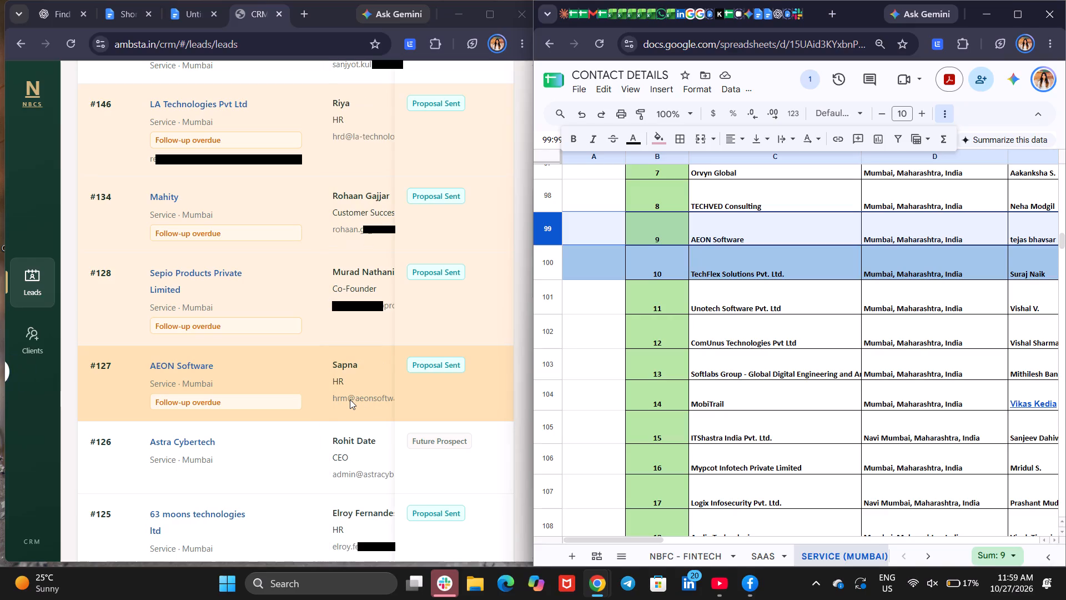
scroll(350, 399, left, 1)
scroll(350, 399, right, 1)
scroll(350, 399, left, 1)
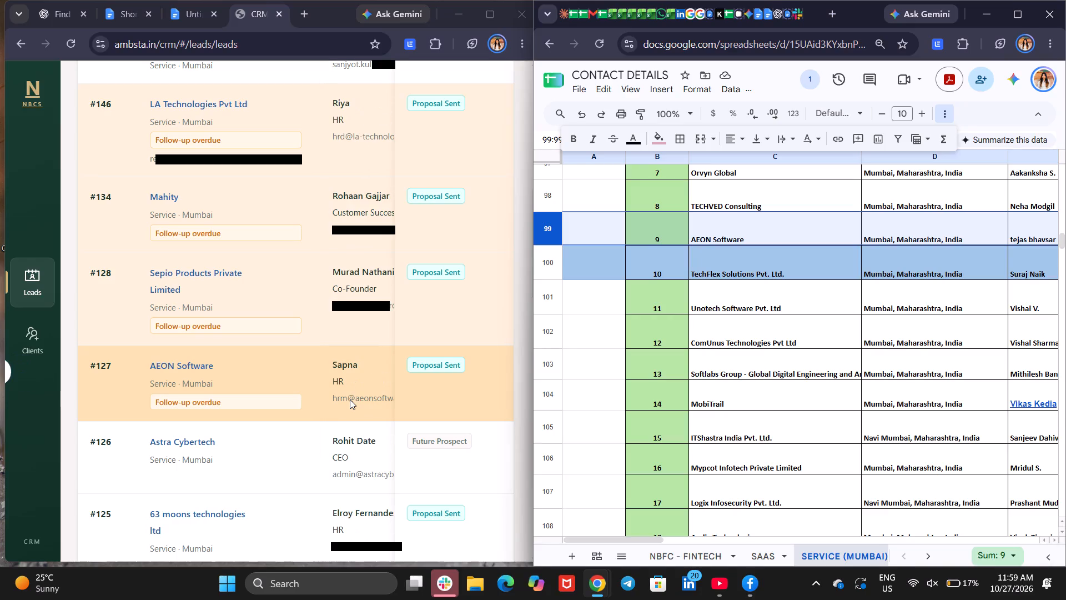
scroll(350, 399, left, 1)
scroll(350, 399, right, 1)
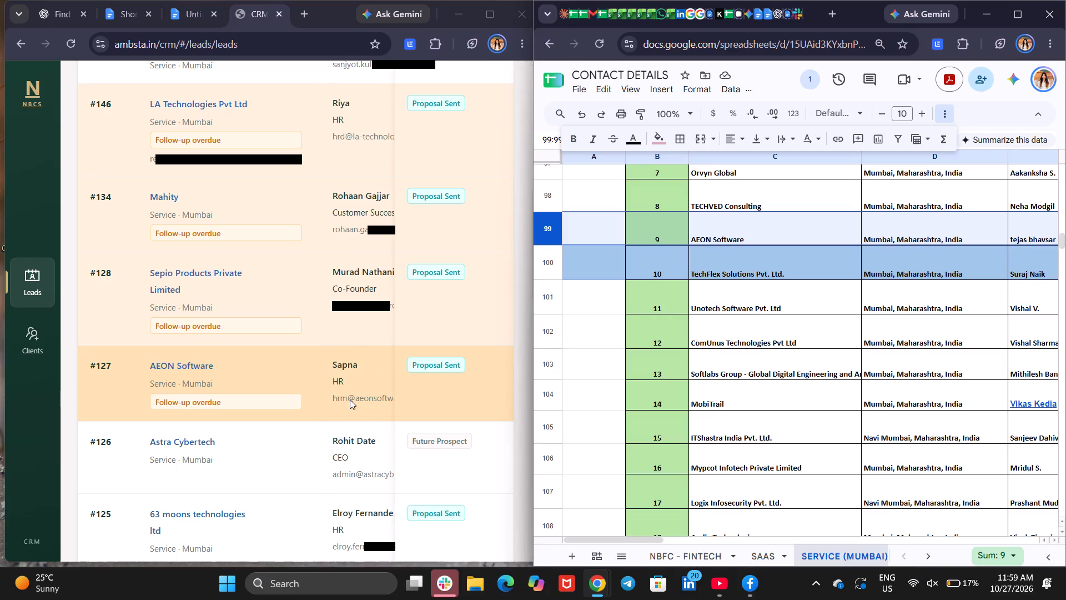
scroll(903, 256, left, 6)
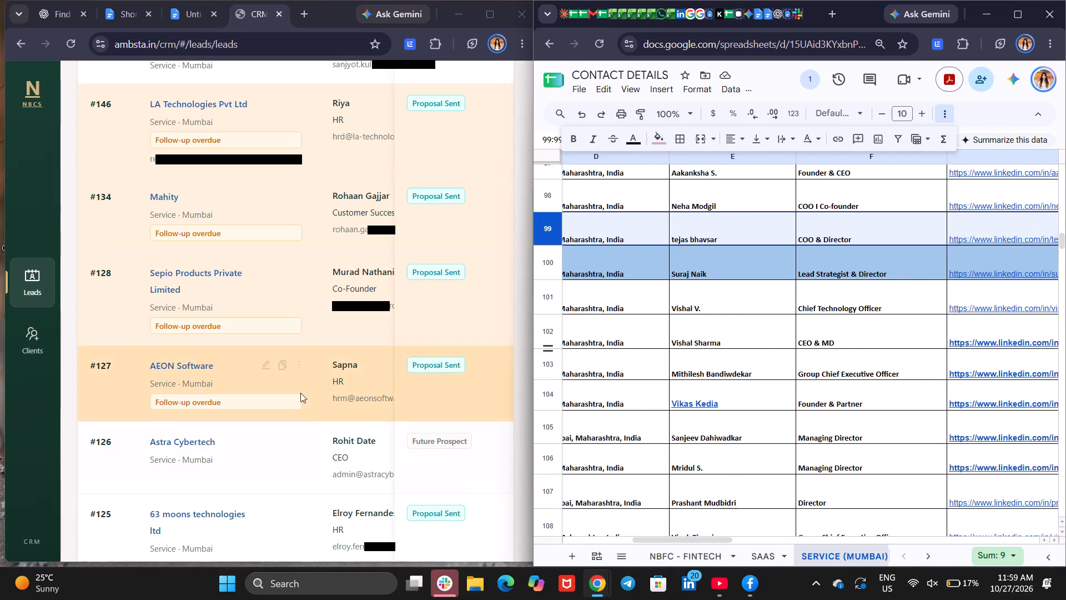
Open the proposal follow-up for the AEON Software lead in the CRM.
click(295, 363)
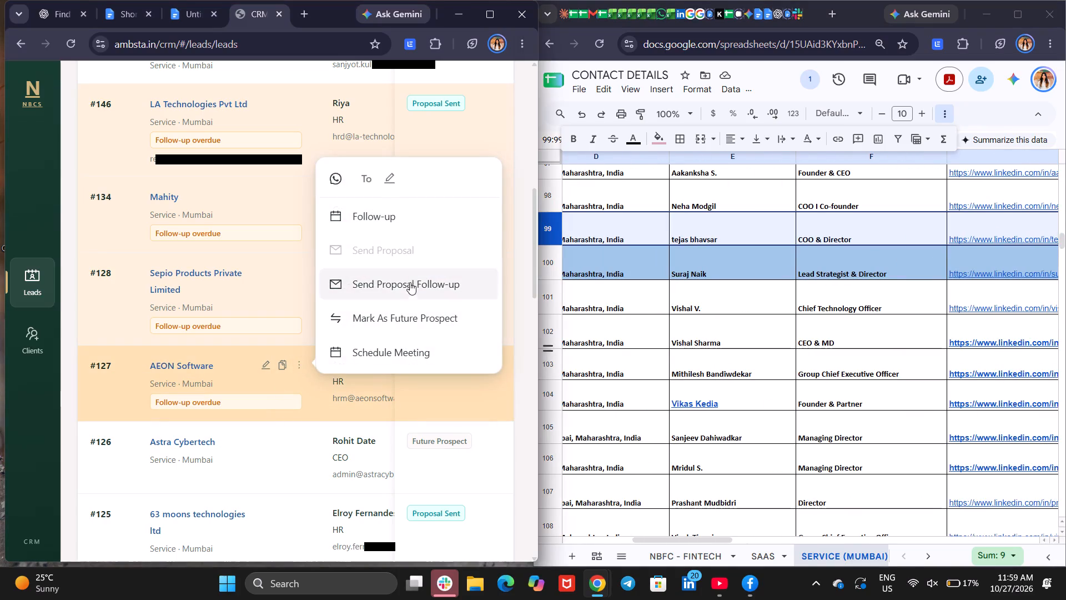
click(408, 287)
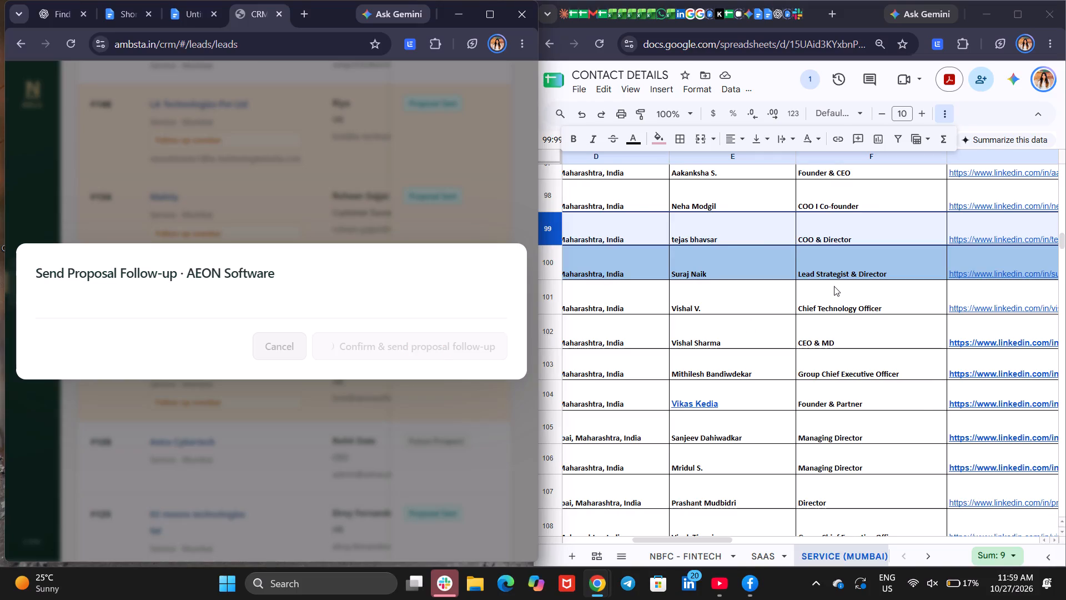
Enter "follow up sent on crm" in the marked column M cell of the AEON Software row, row 99.
scroll(834, 286, left, 7)
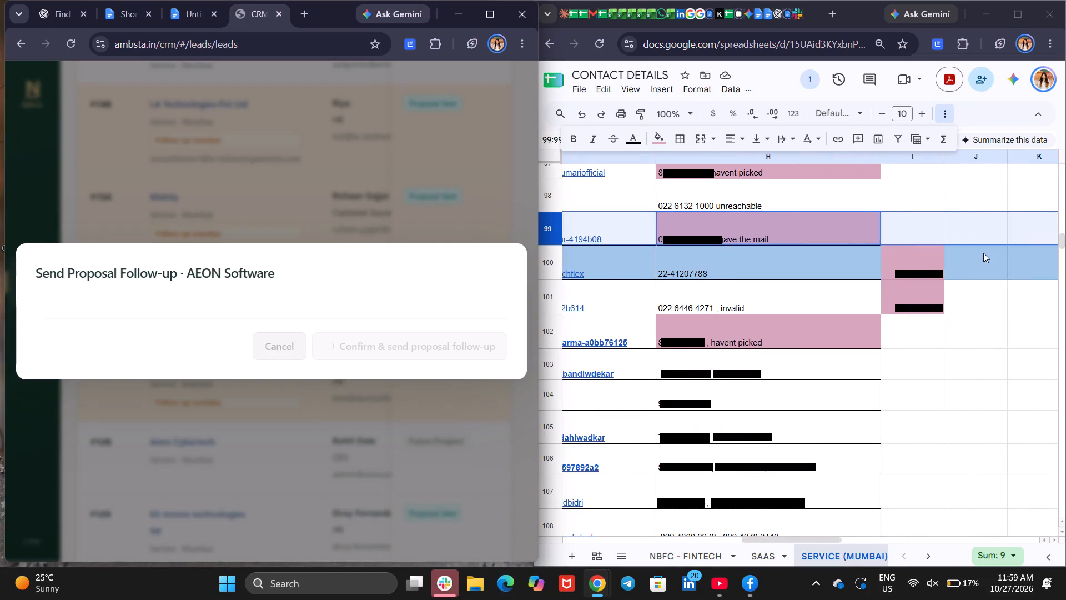
scroll(983, 253, left, 3)
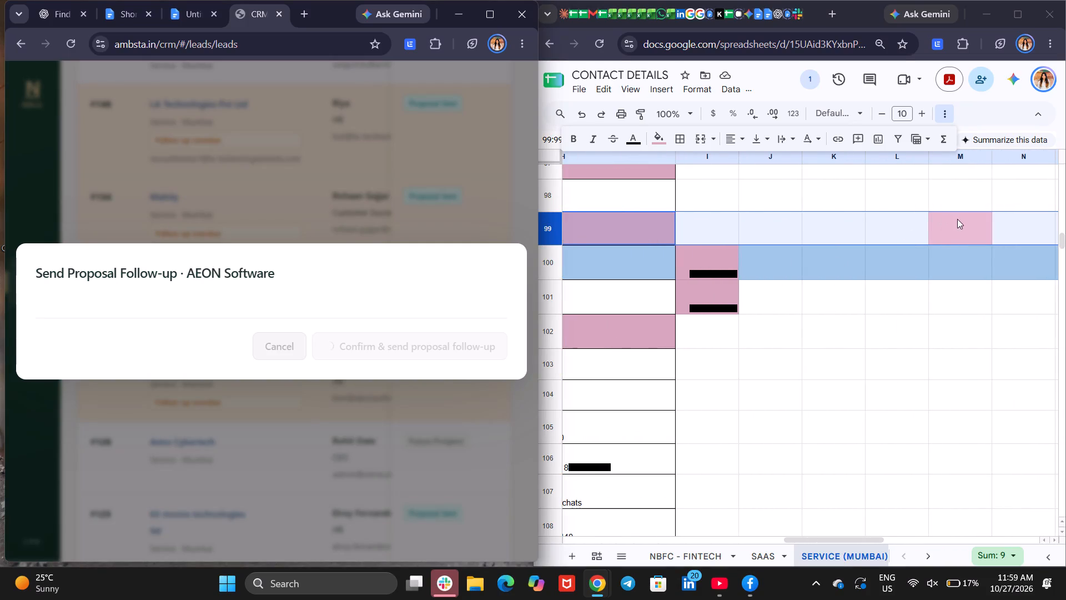
double_click(957, 219)
text(follow up sent)
key(space)
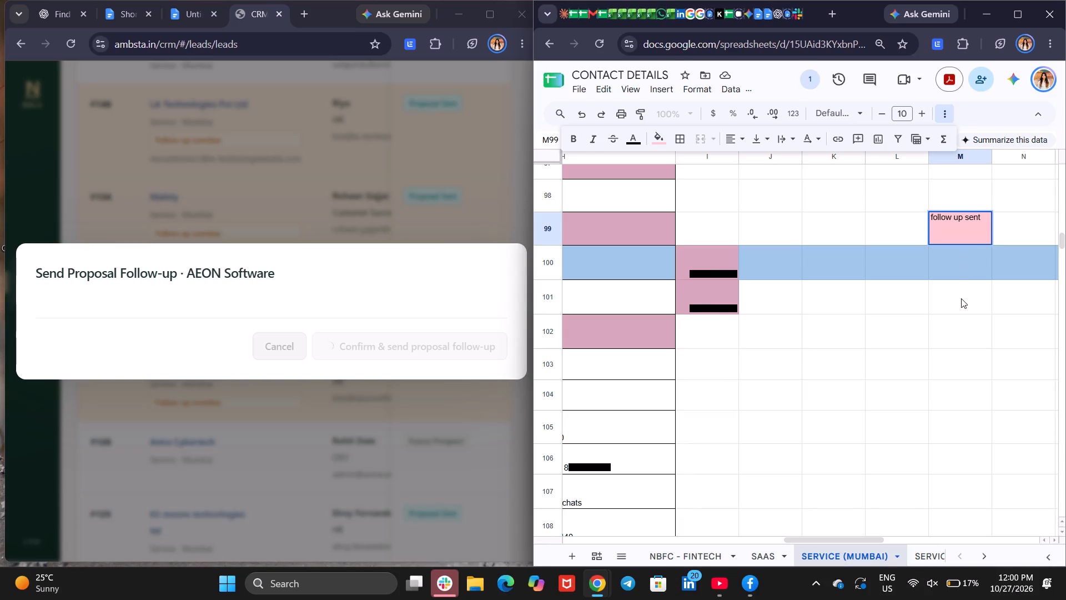
text(on crm)
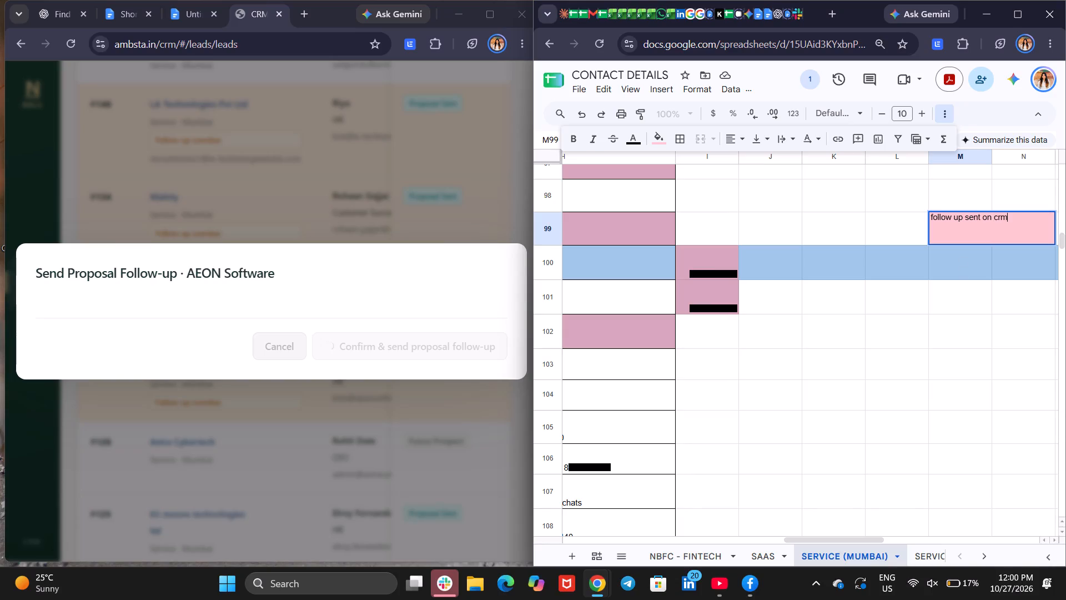
click(980, 343)
Locate the next marked row, row 111, in the SERVICE (MUMBAI) sheet and check its company and contact person.
scroll(980, 343, left, 2)
scroll(980, 343, down, 2)
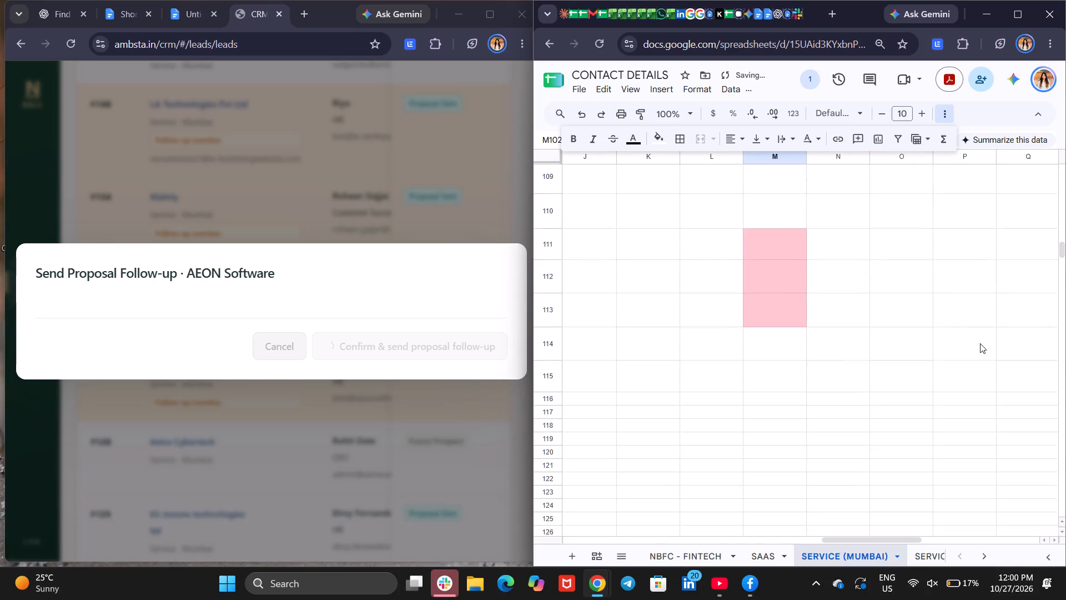
scroll(980, 343, down, 2)
click(547, 203)
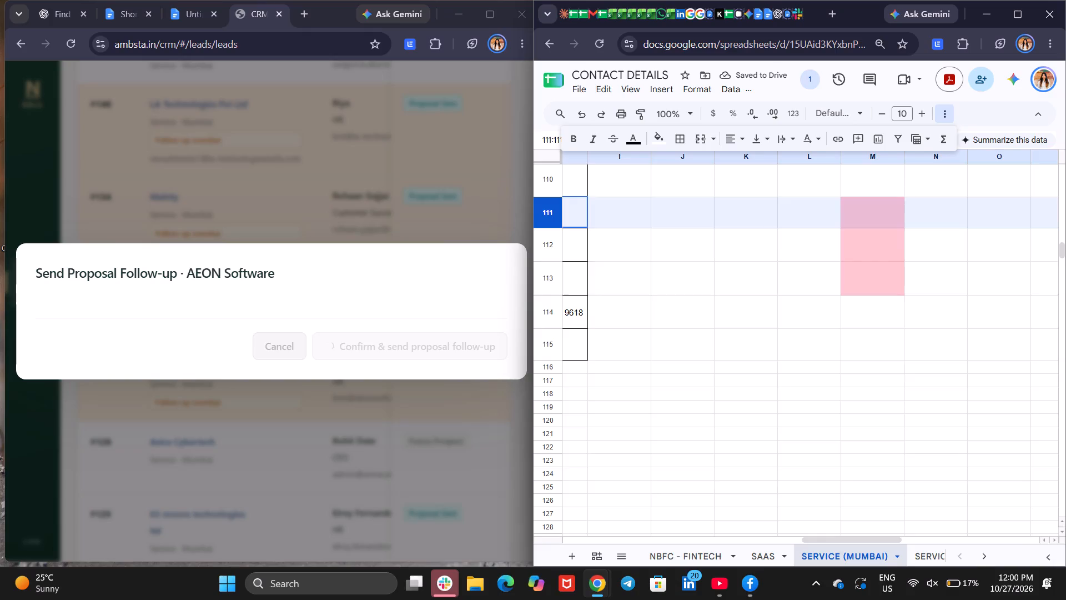
scroll(790, 209, right, 9)
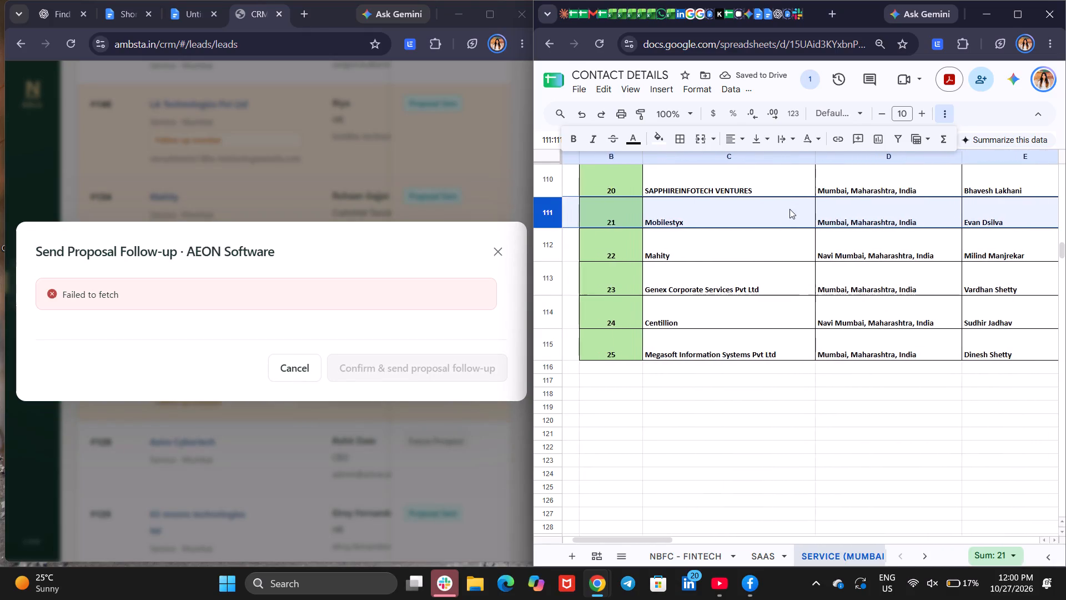
Dismiss the AEON Software proposal follow-up and reload the CRM leads page.
click(496, 242)
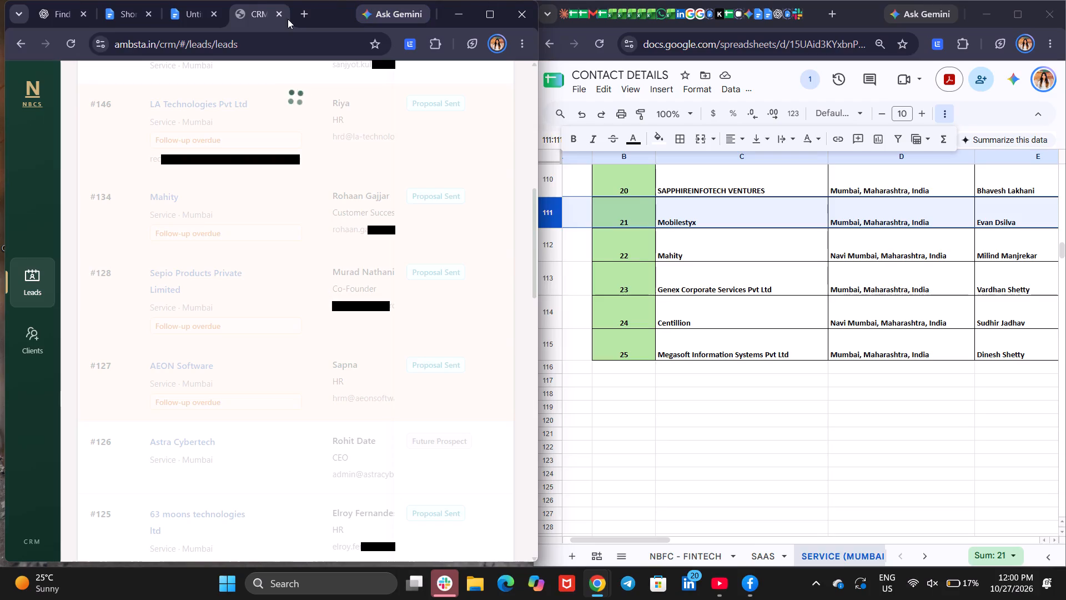
click(64, 39)
Check the designation, LinkedIn link and call remarks in the Mobilestyx row of the SERVICE (MUMBAI) sheet.
scroll(788, 204, left, 6)
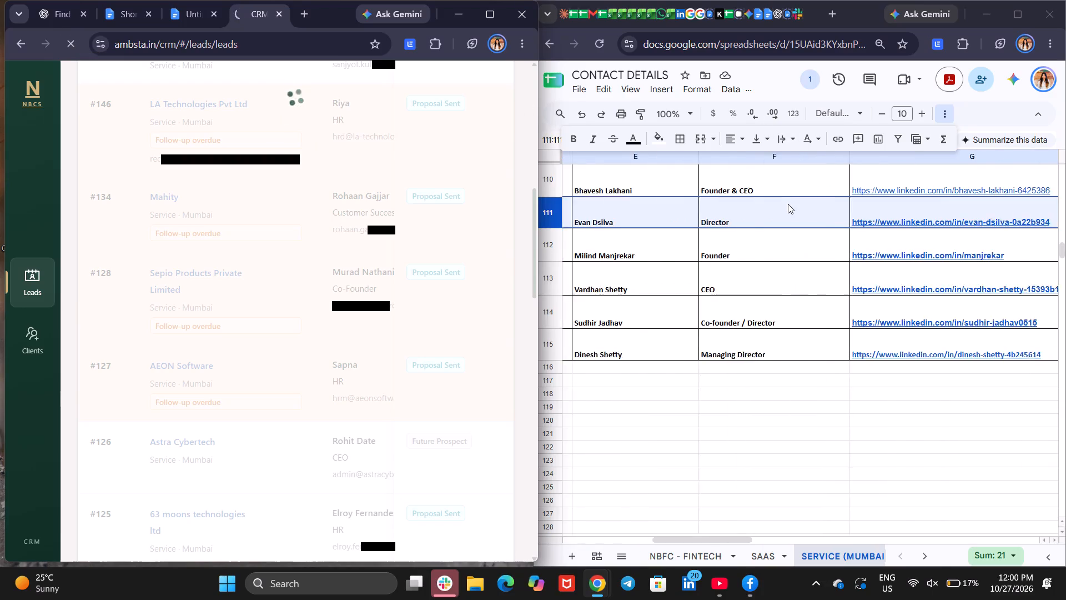
scroll(788, 204, left, 4)
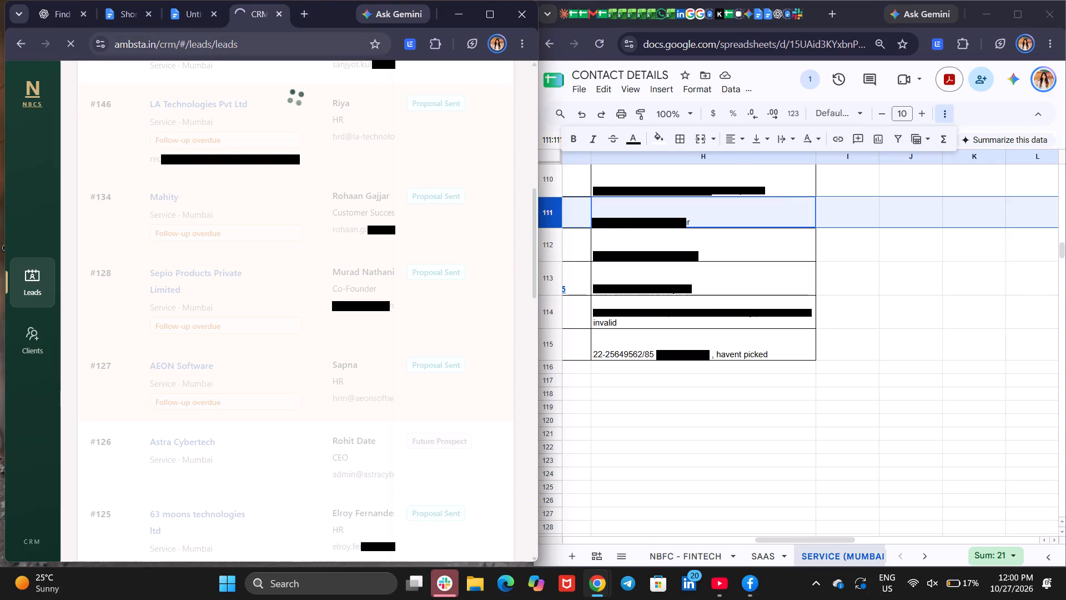
Find the "Follow-up Call — If Email Was Shared" script in the PITICH tab of the untitled pitch document.
click(182, 17)
scroll(244, 338, right, 1)
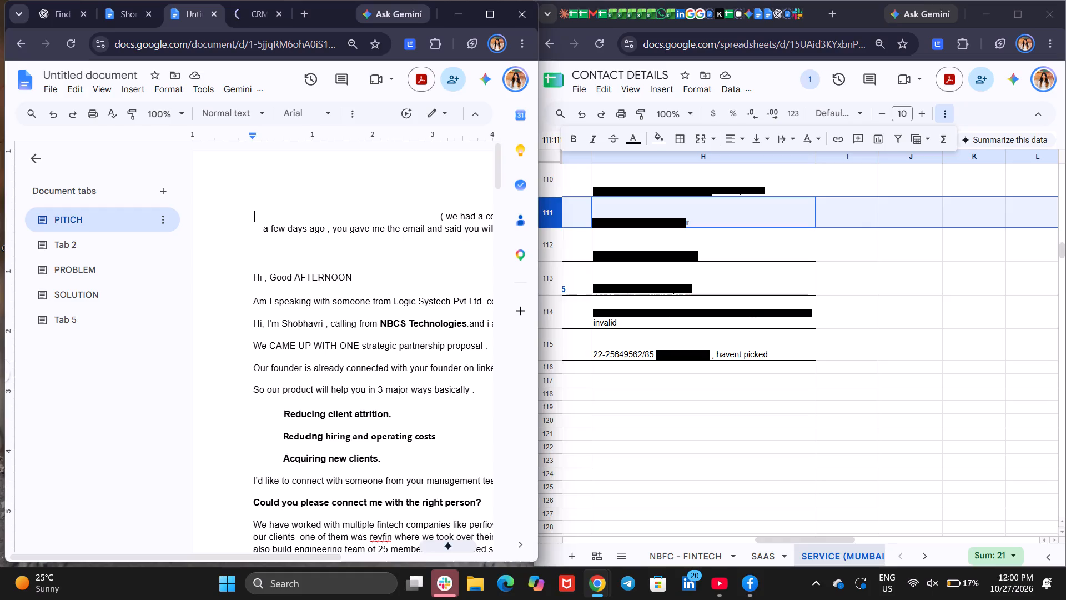
scroll(244, 338, right, 1)
scroll(283, 309, down, 18)
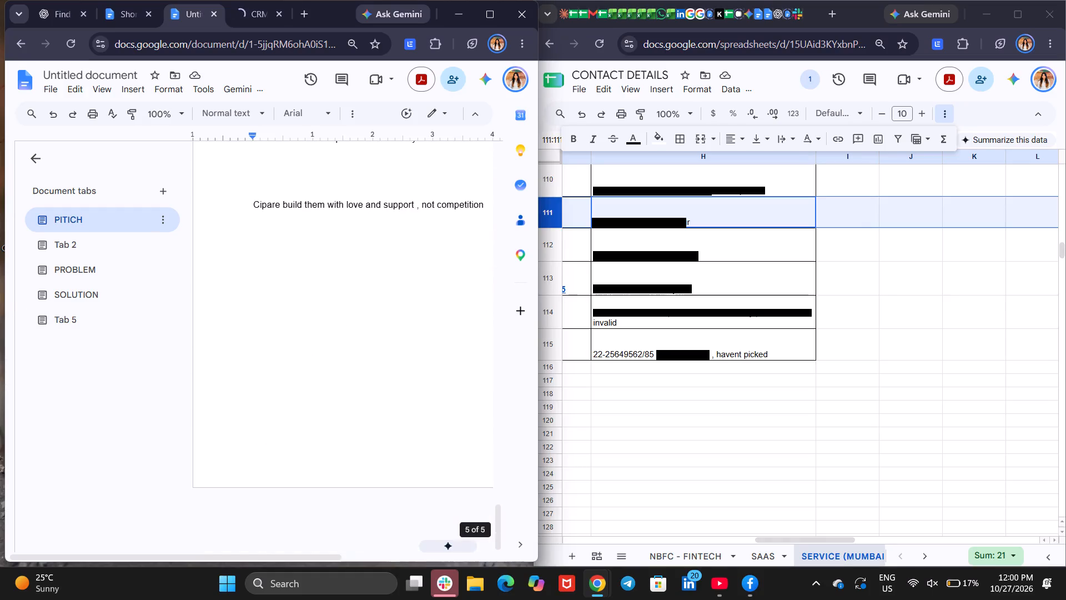
scroll(283, 309, up, 7)
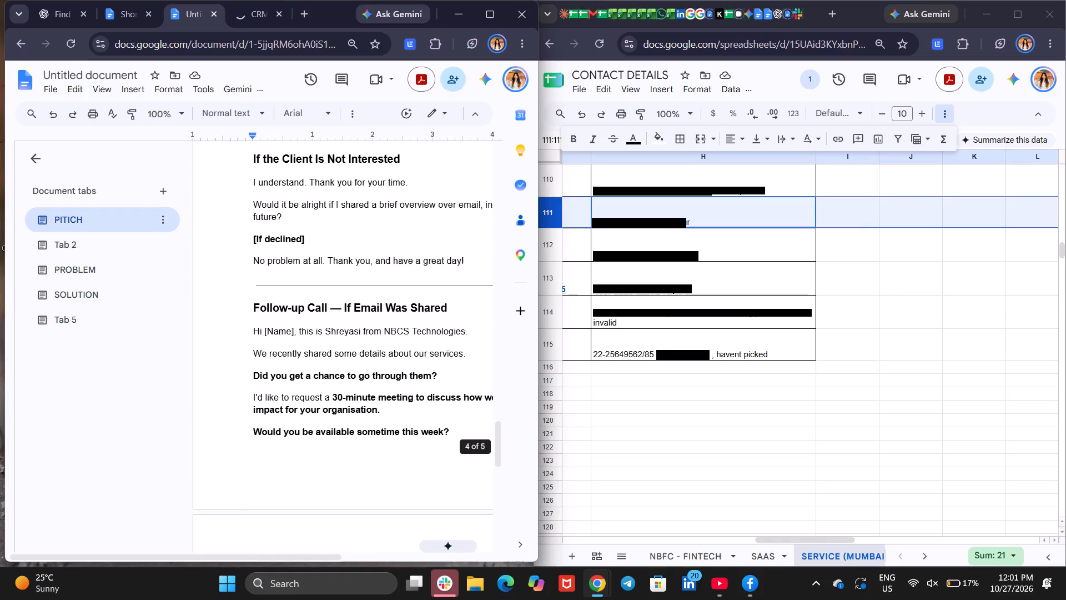
scroll(283, 309, left, 2)
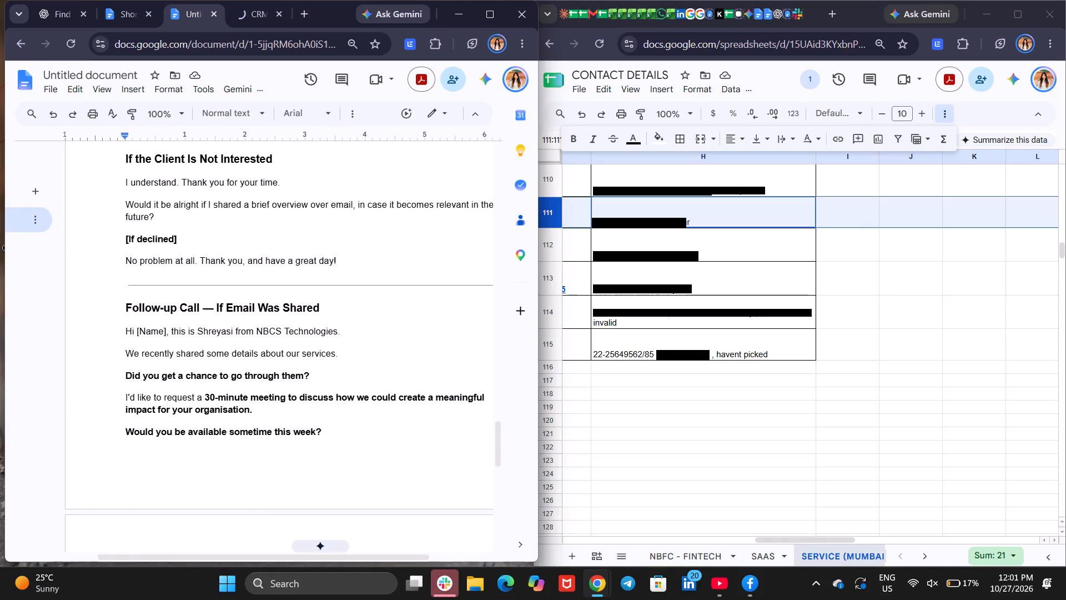
Review the phone numbers and call remarks in column H of the Mobilestyx row, row 111.
scroll(683, 348, right, 1)
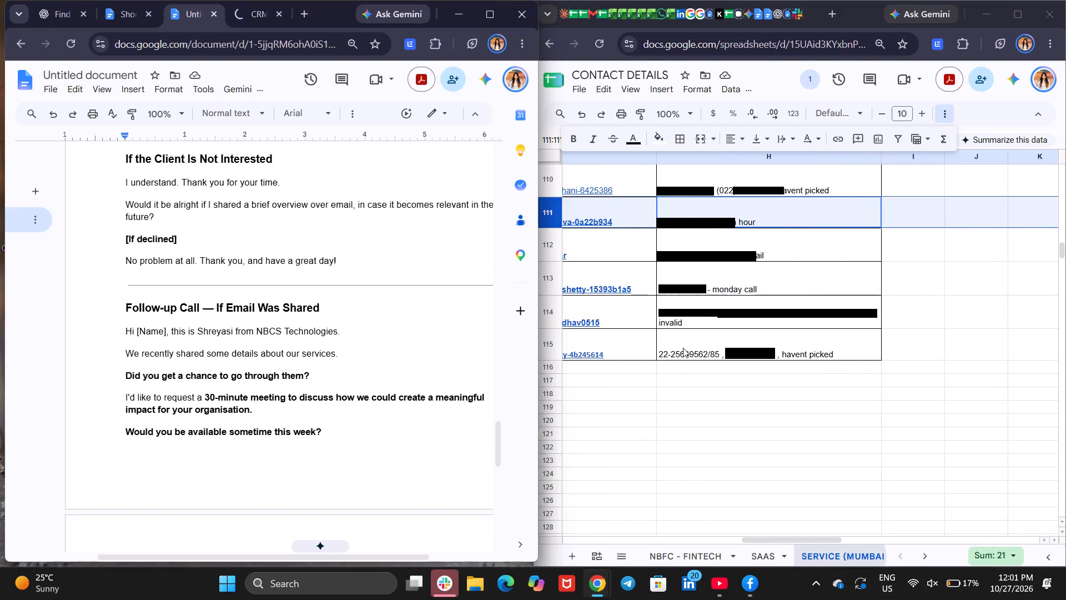
scroll(683, 348, right, 1)
scroll(683, 348, left, 2)
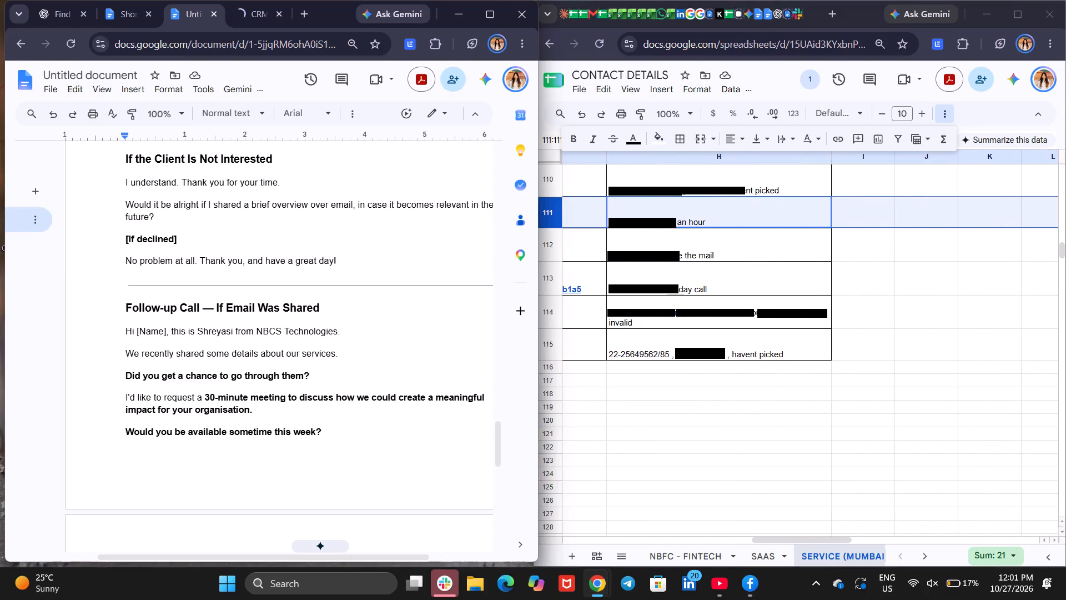
scroll(683, 348, left, 1)
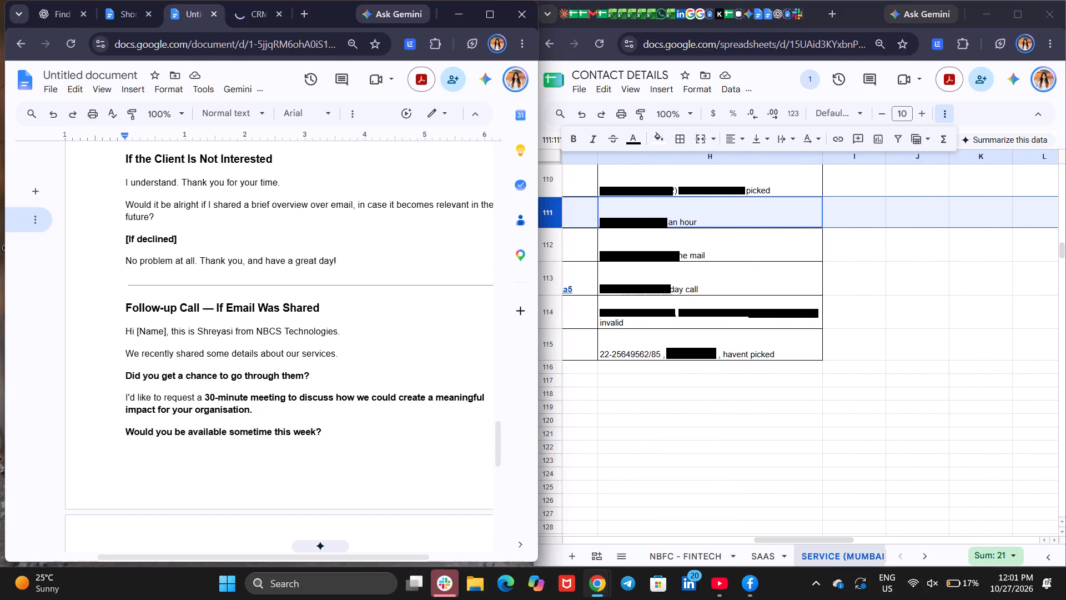
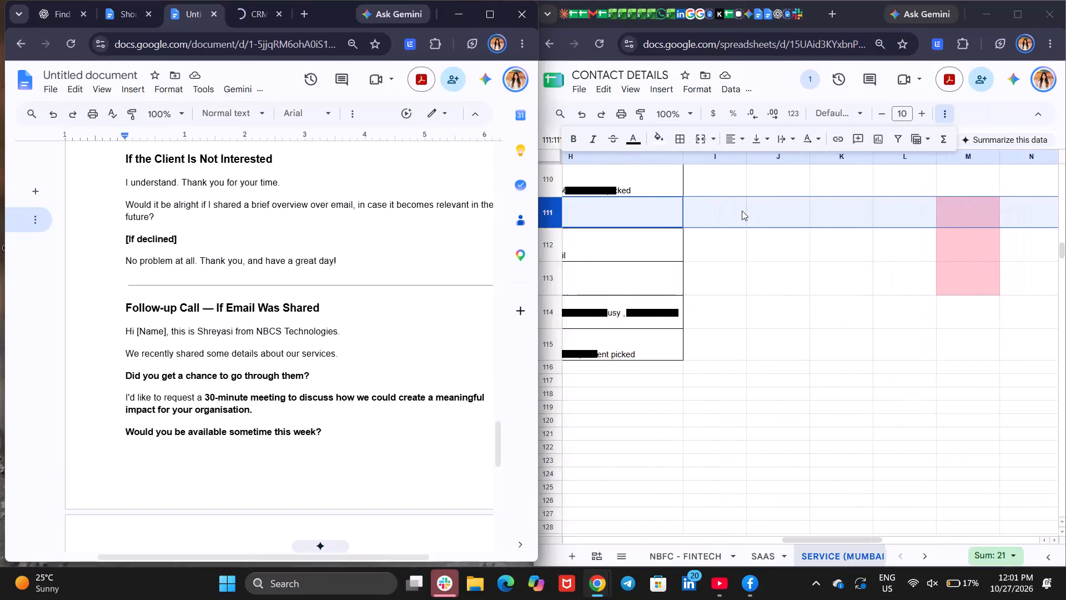
Review the Mobilestyx row's company, contact details and call remarks, and check whether the CRM leads page has loaded.
scroll(742, 211, right, 4)
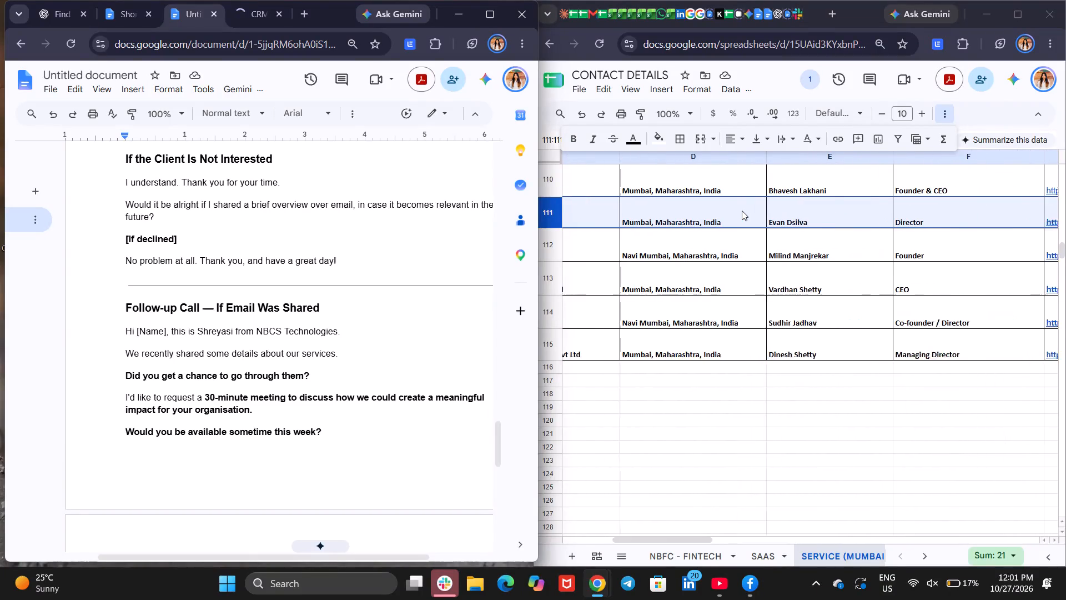
scroll(742, 211, right, 3)
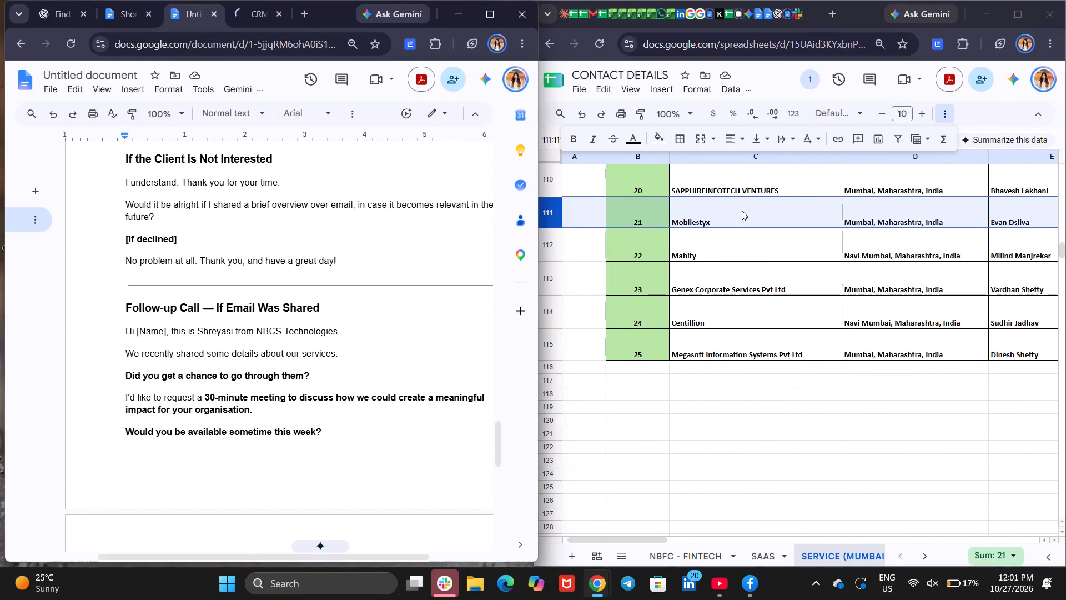
click(259, 13)
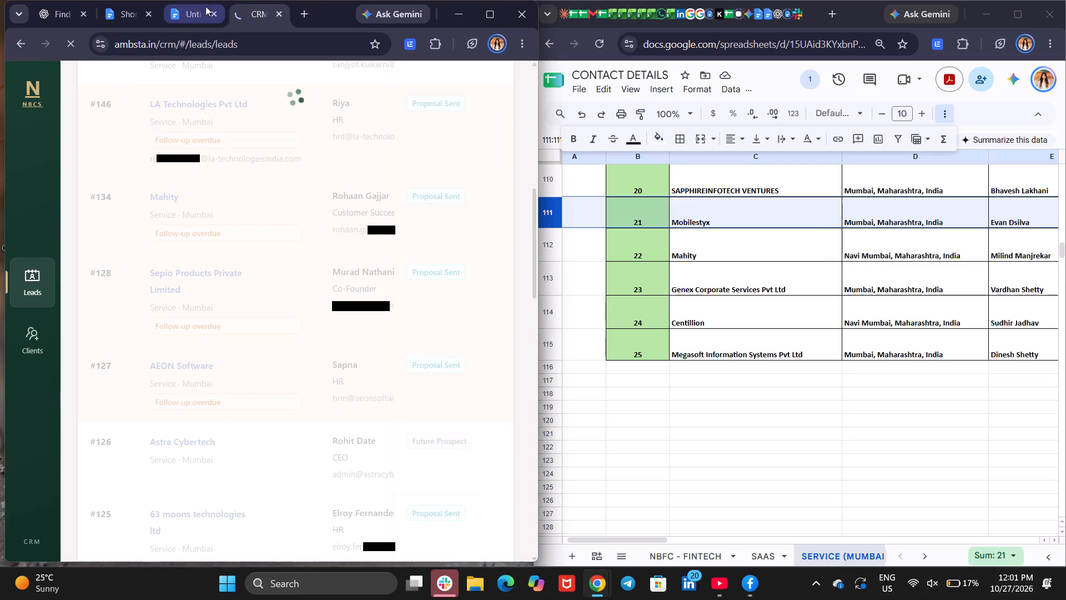
click(183, 8)
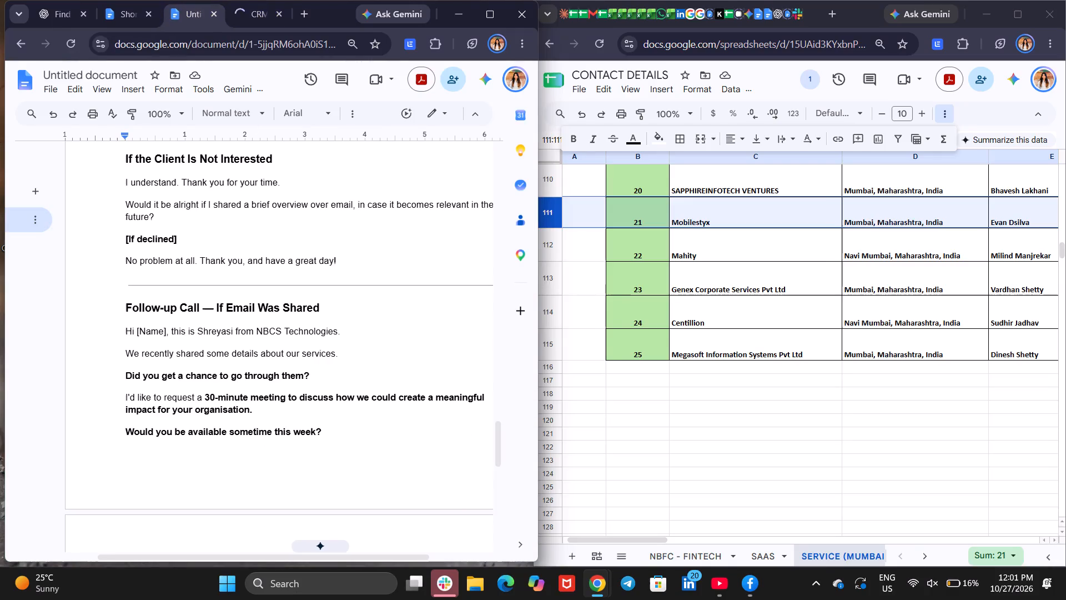
scroll(614, 243, left, 8)
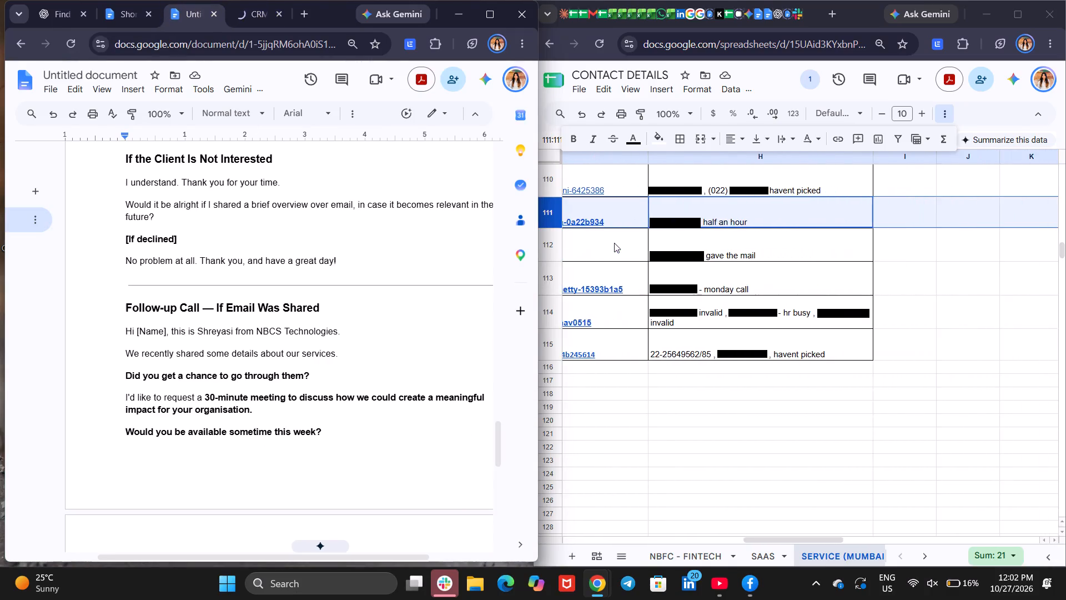
scroll(614, 243, right, 1)
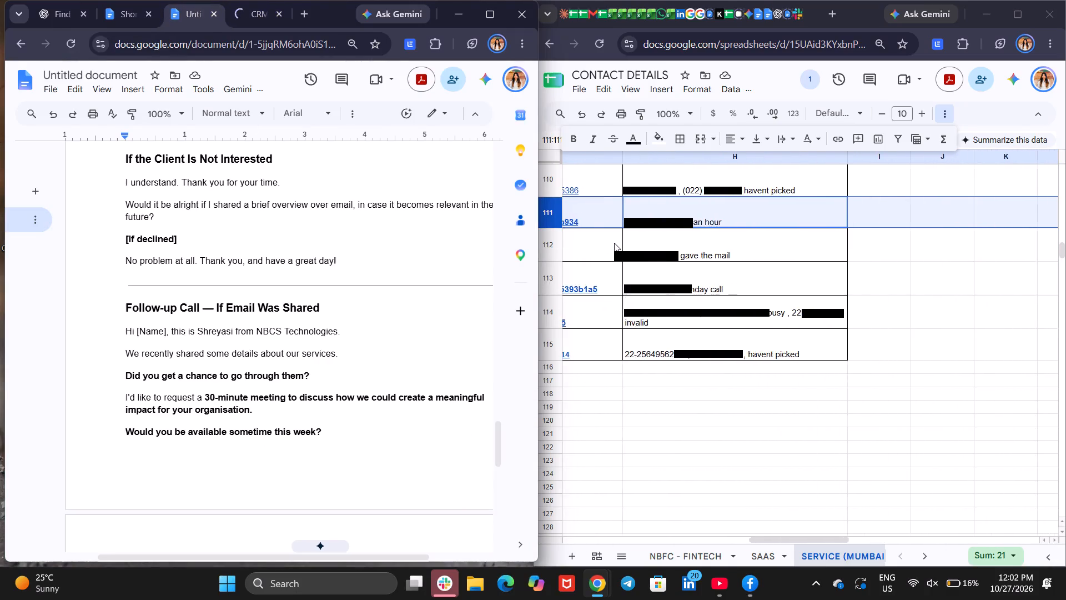
scroll(614, 243, right, 4)
Review the Mahity row, row 112, for its company, contact, designation, LinkedIn link, phone number and call remarks.
click(554, 244)
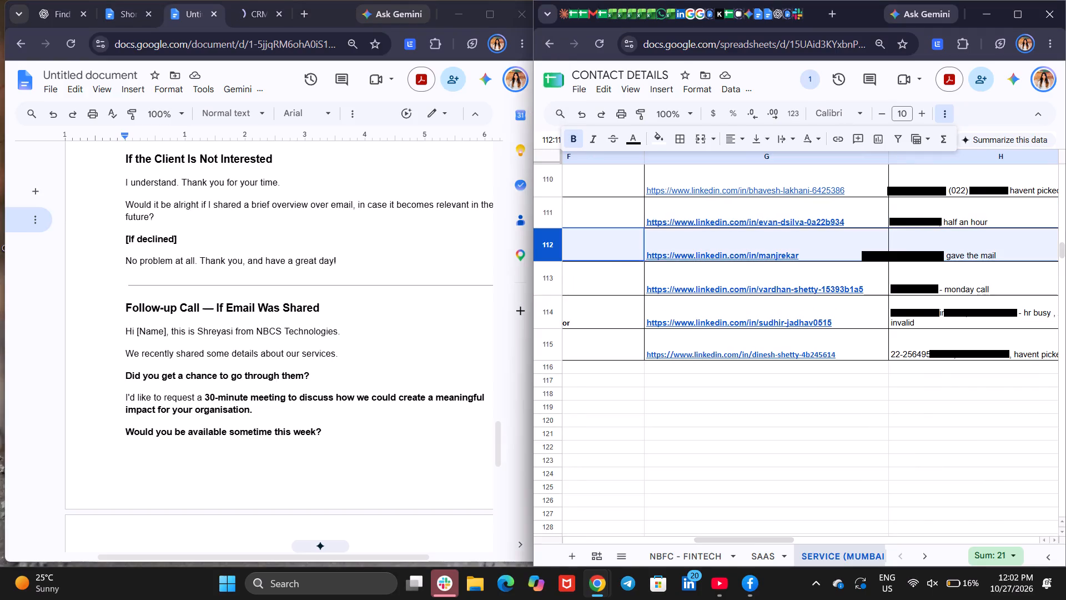
scroll(667, 247, right, 3)
scroll(667, 247, left, 3)
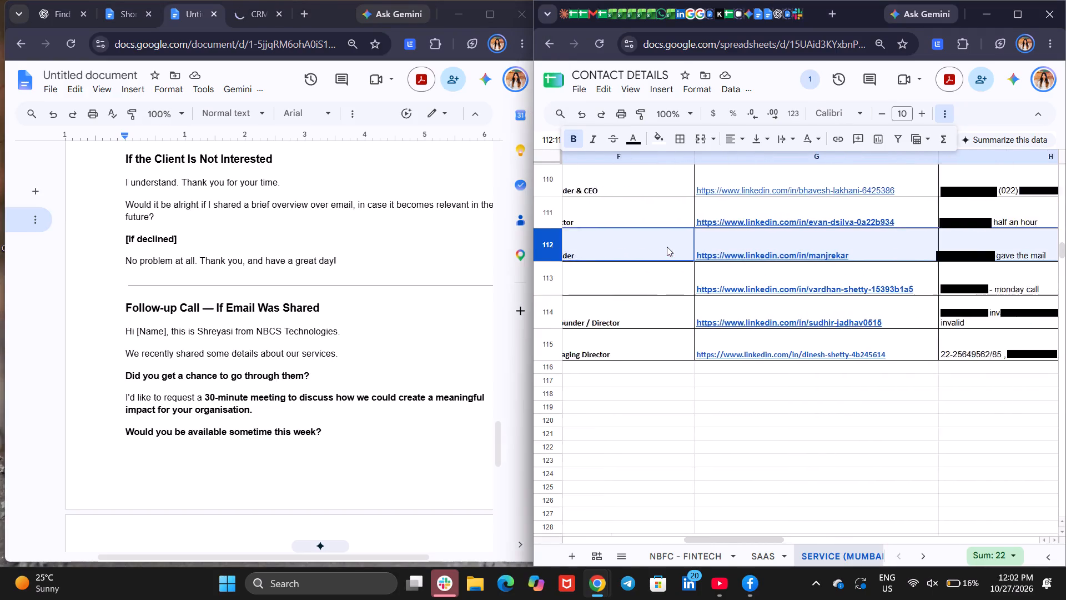
scroll(667, 247, left, 2)
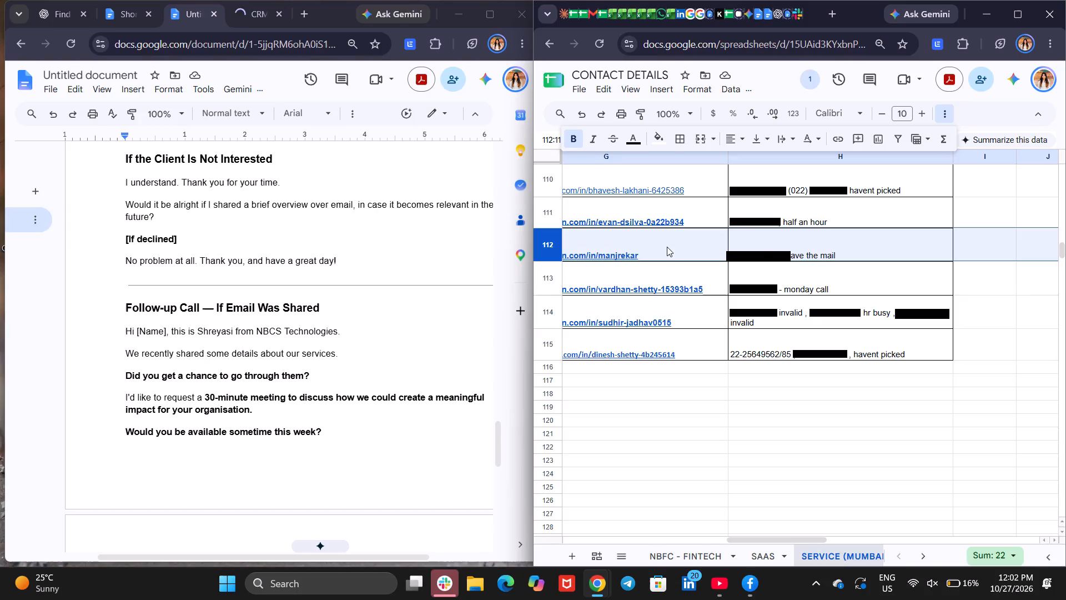
scroll(368, 295, left, 1)
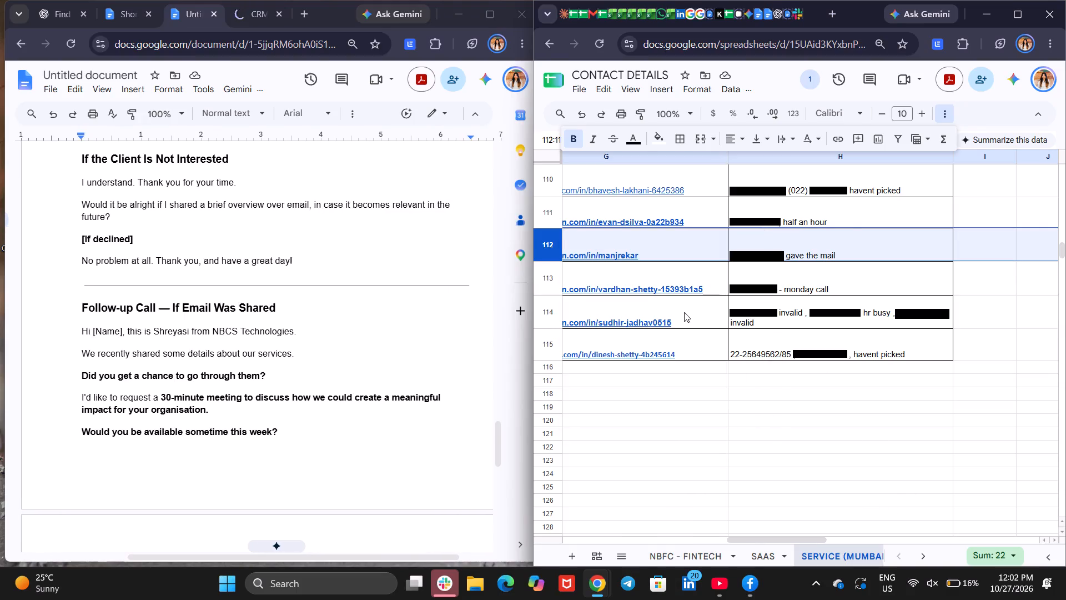
scroll(684, 312, right, 7)
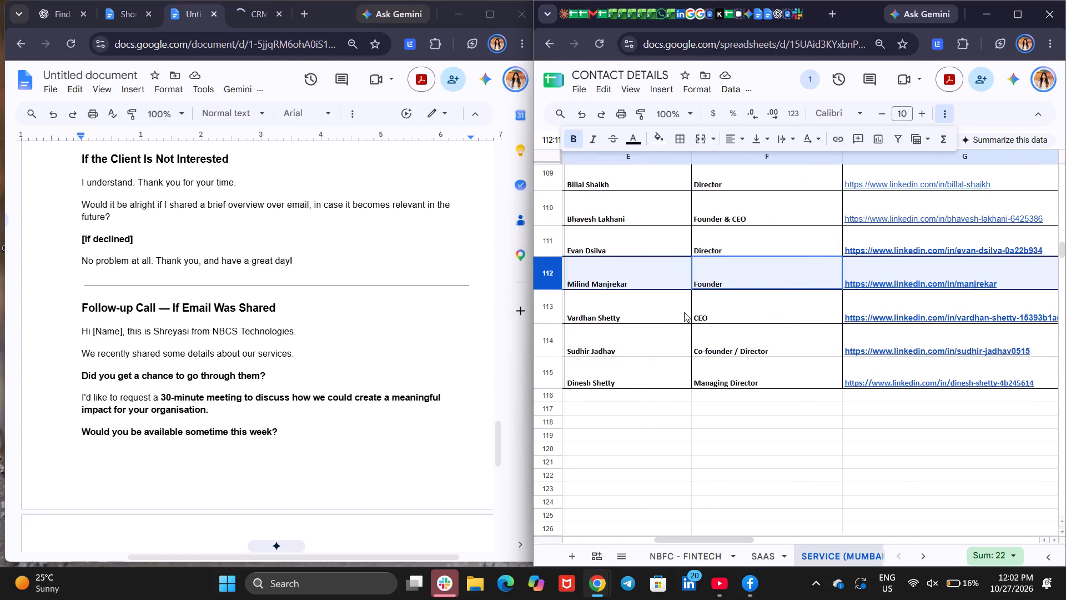
scroll(684, 312, right, 5)
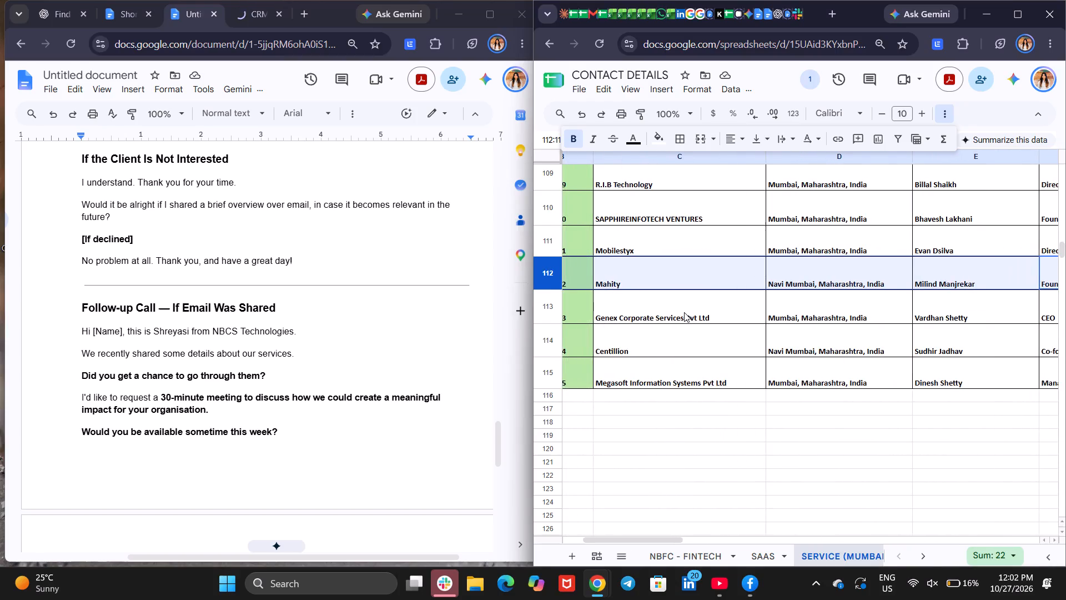
scroll(684, 312, right, 1)
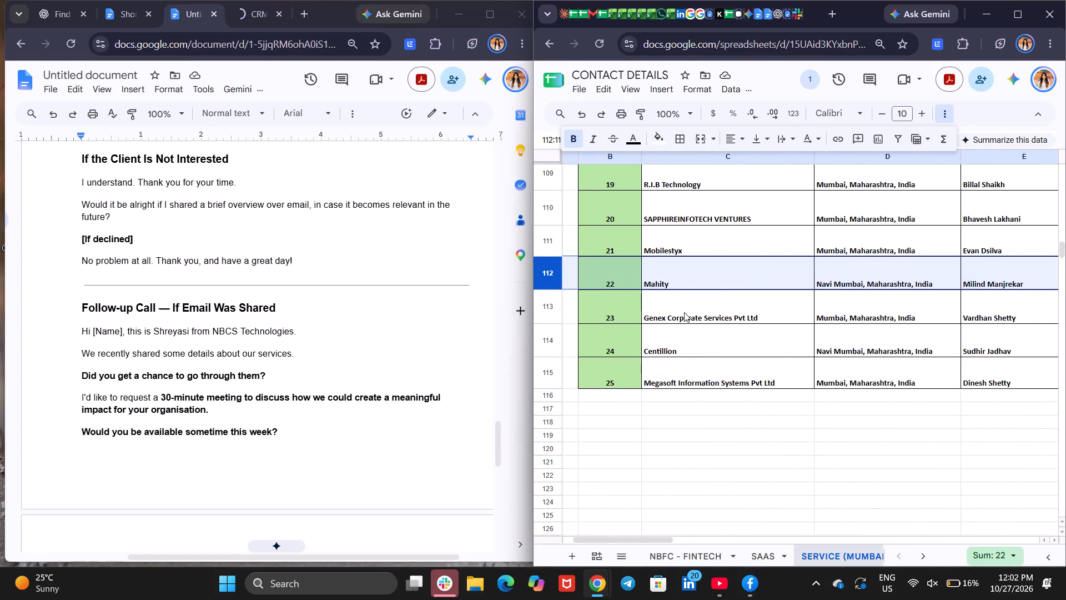
scroll(684, 312, left, 3)
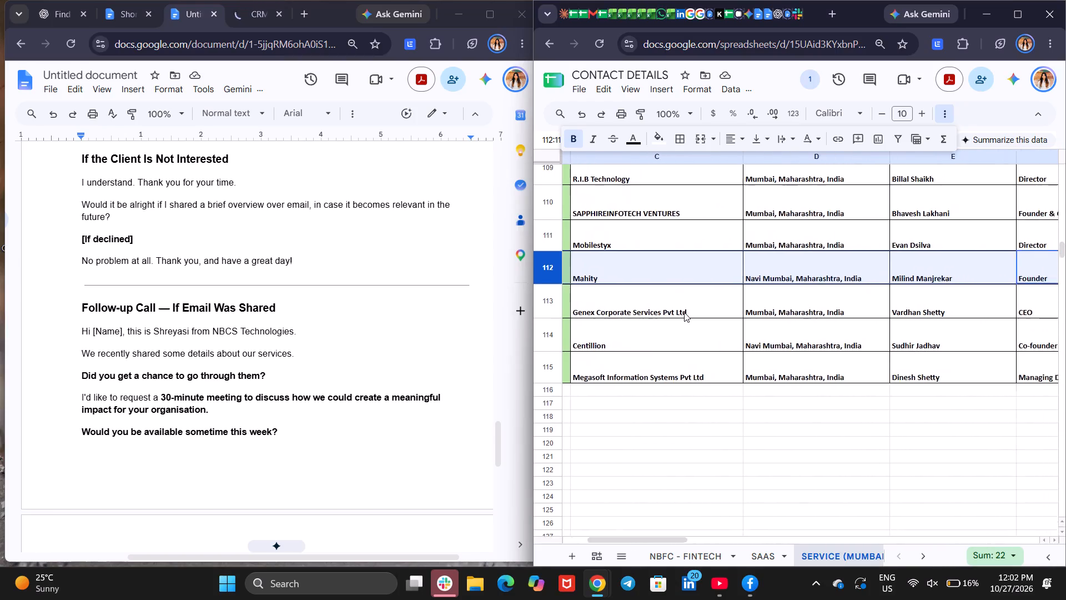
scroll(684, 312, left, 5)
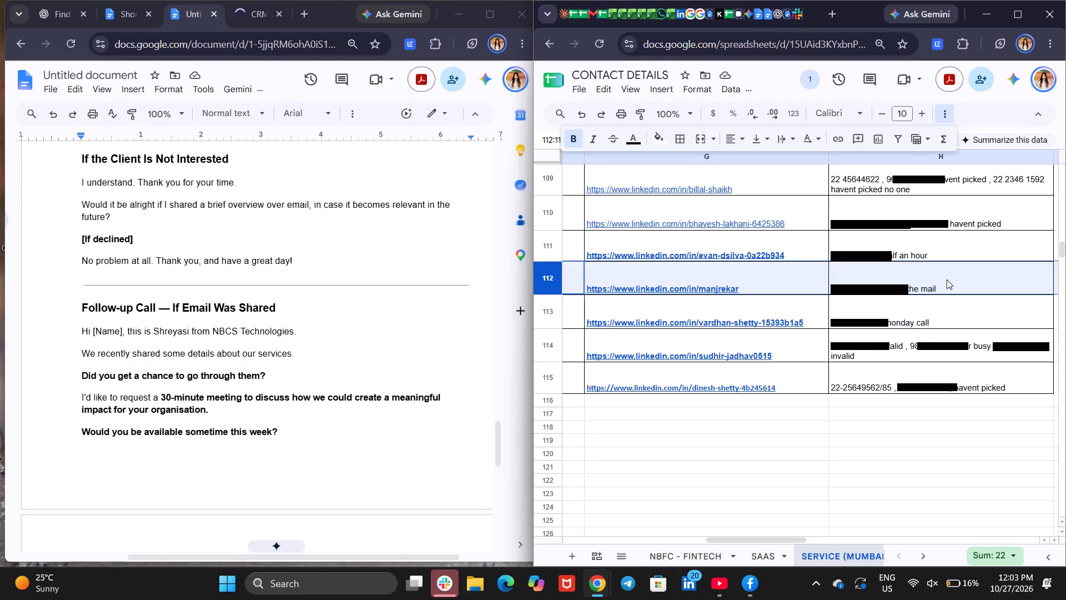
Enter the remark "not interested" in the pink column M cell of the Mahity row, row 112.
scroll(947, 279, left, 6)
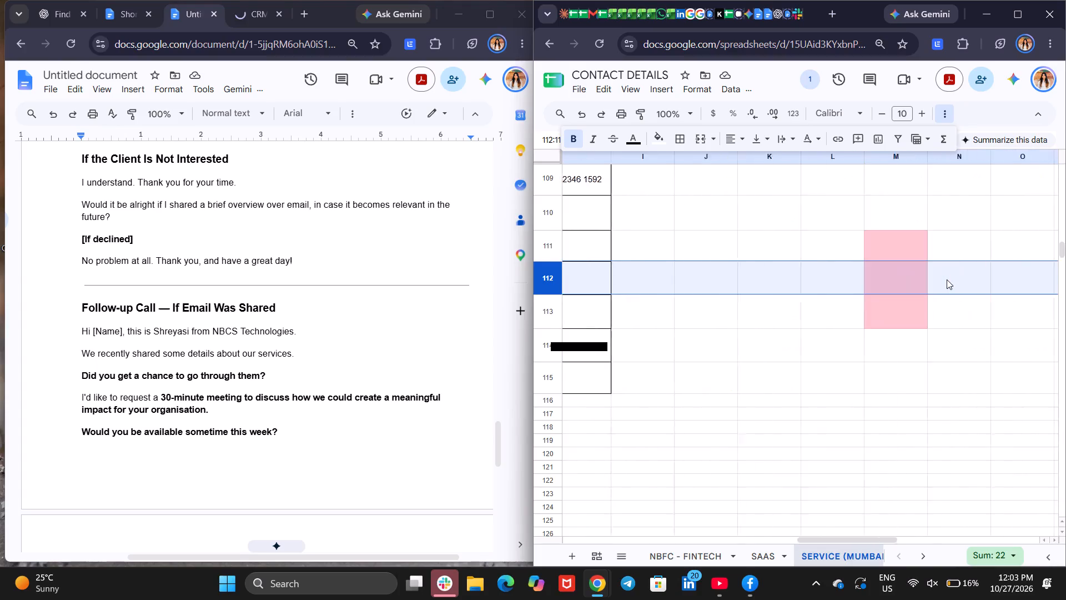
scroll(947, 279, left, 1)
scroll(947, 279, right, 1)
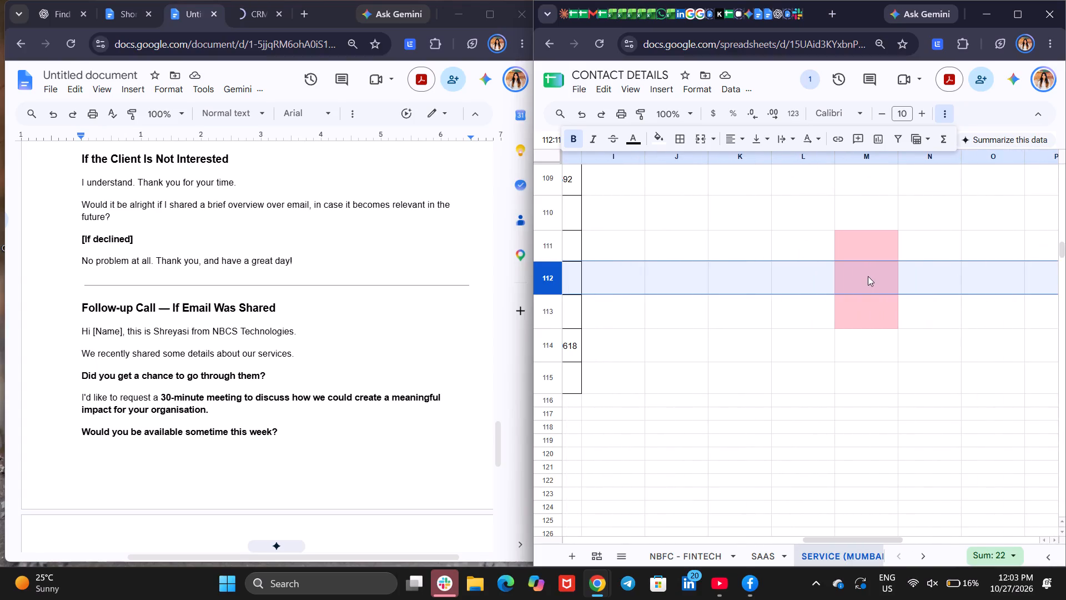
double_click(868, 276)
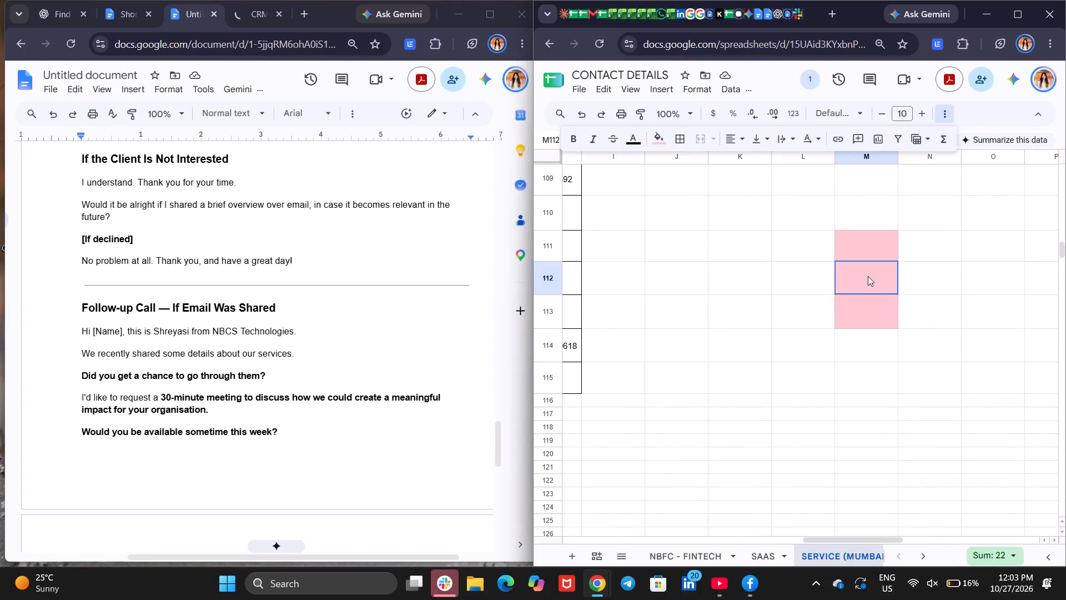
text(notr)
key(space)
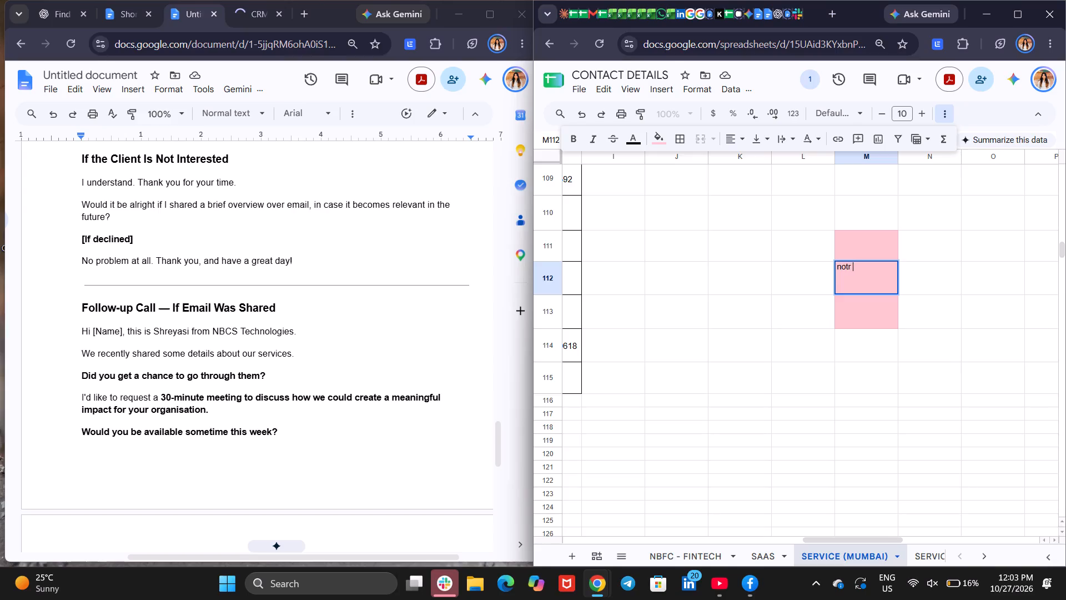
key(BackSpace)
key(BackSpace)
key(space)
text(interested)
key(space)
click(883, 306)
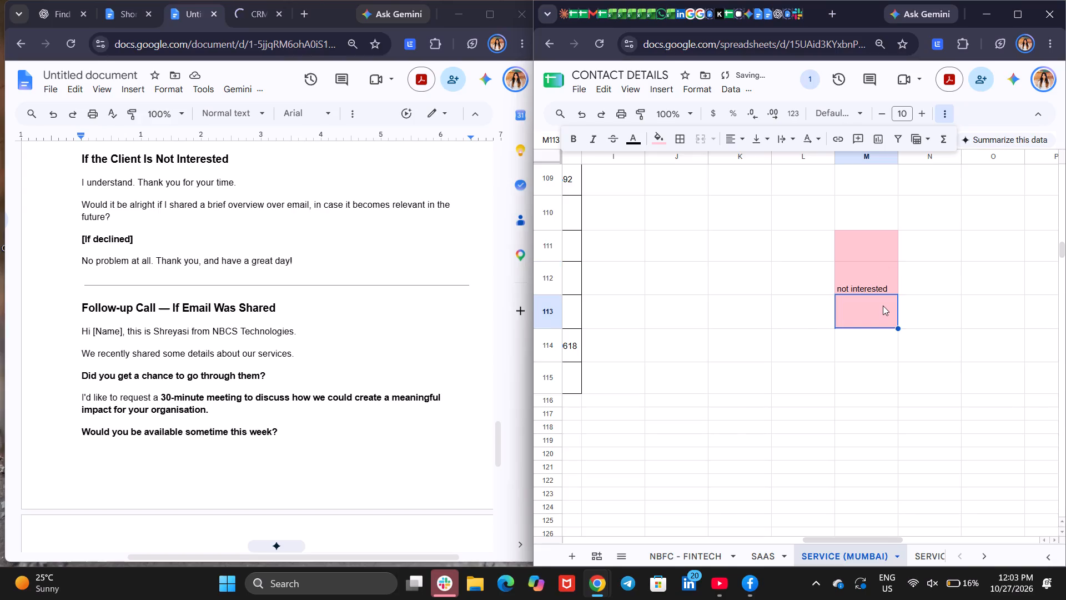
Review the Genex Corporate Services row, row 113, for its contact, designation, LinkedIn link, phone number and call remarks.
scroll(883, 306, right, 3)
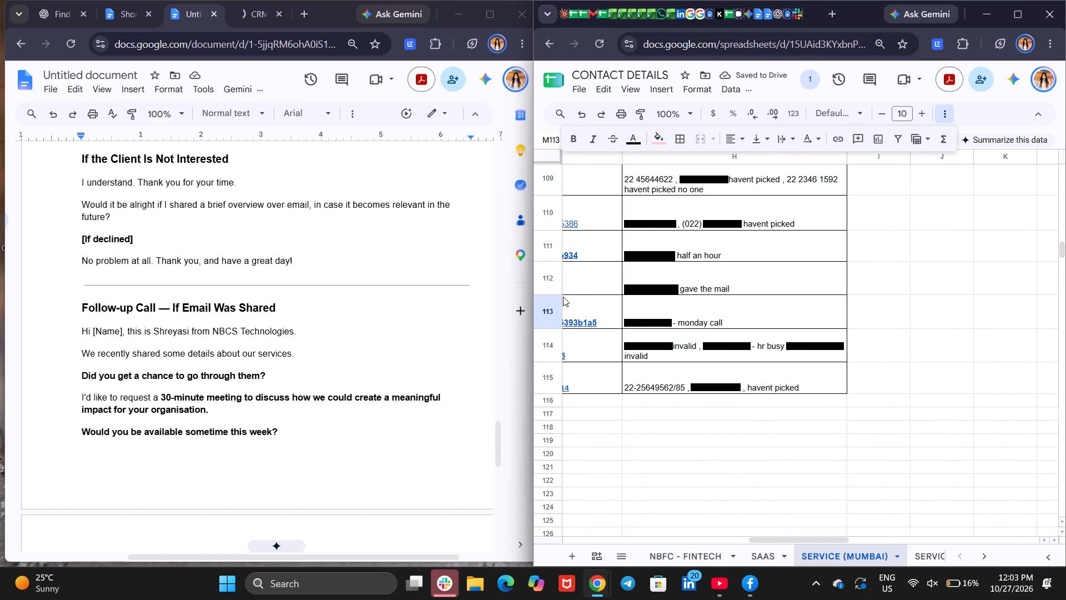
click(544, 312)
scroll(763, 328, right, 3)
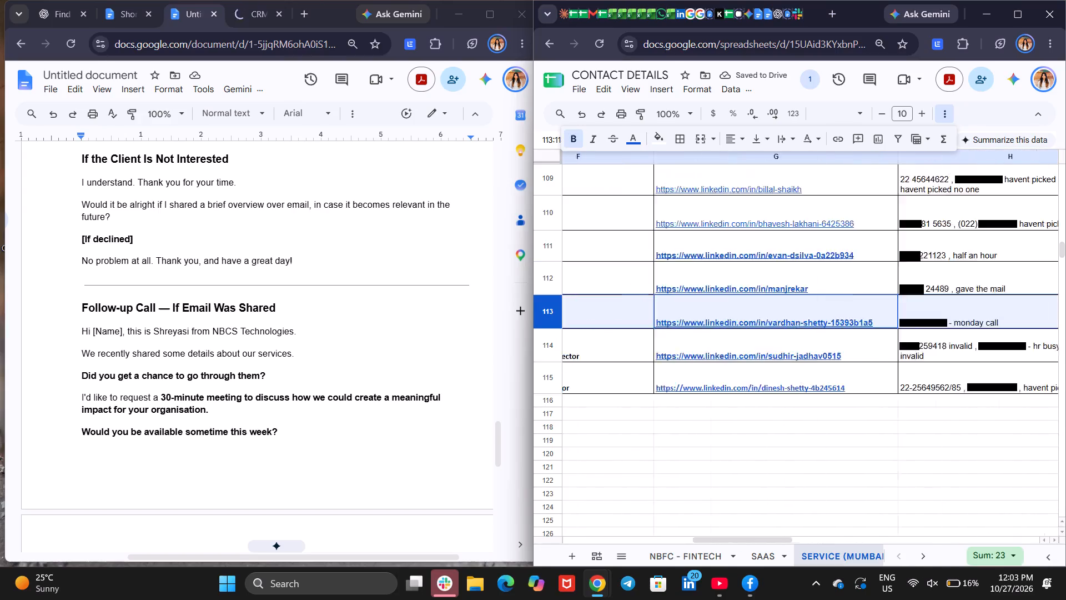
scroll(763, 328, right, 5)
scroll(763, 328, left, 4)
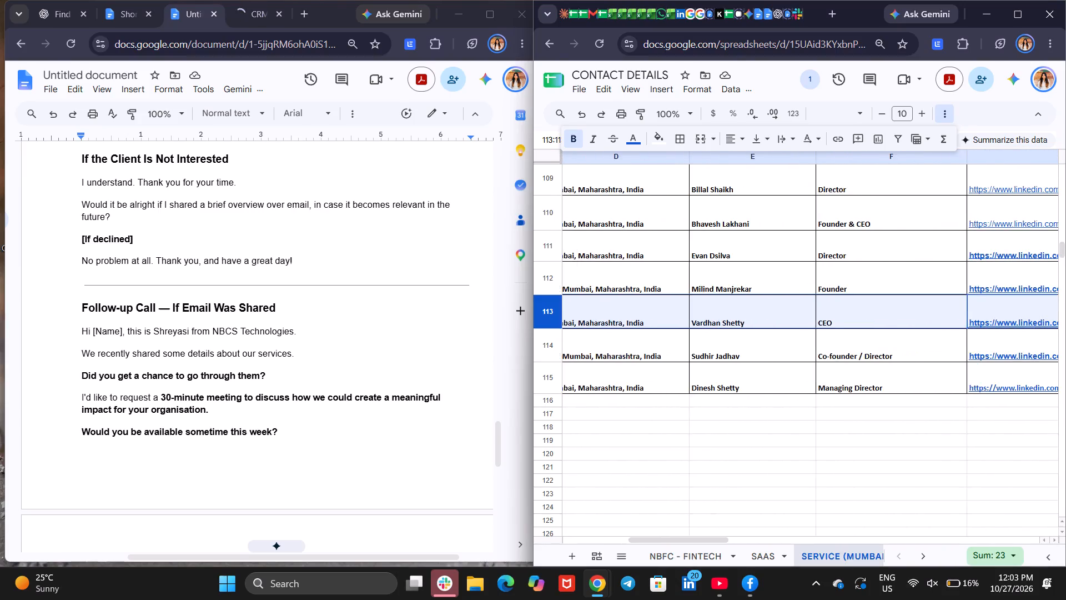
scroll(763, 328, left, 4)
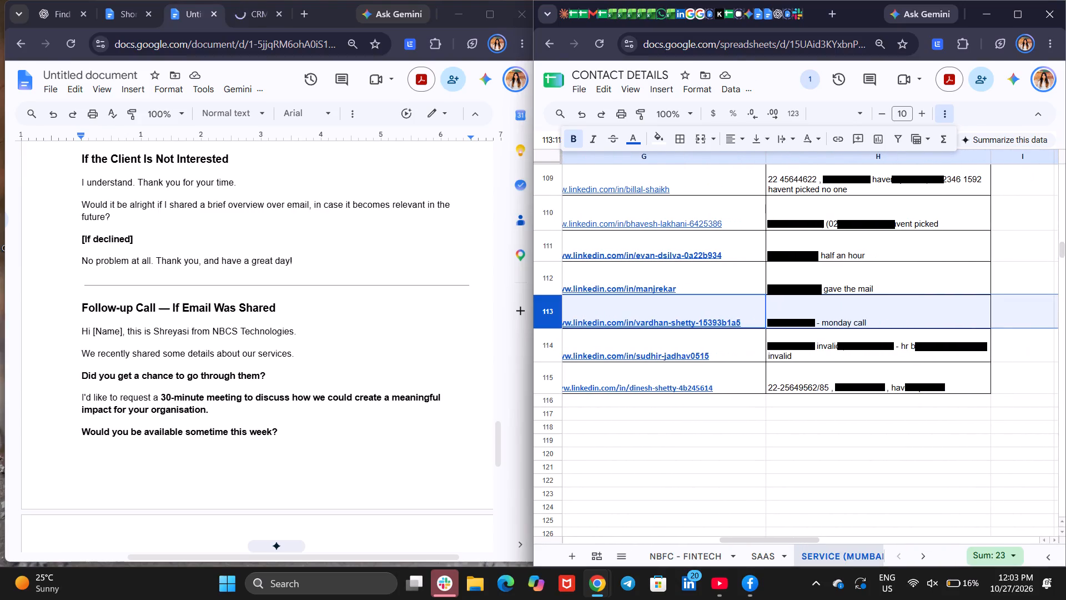
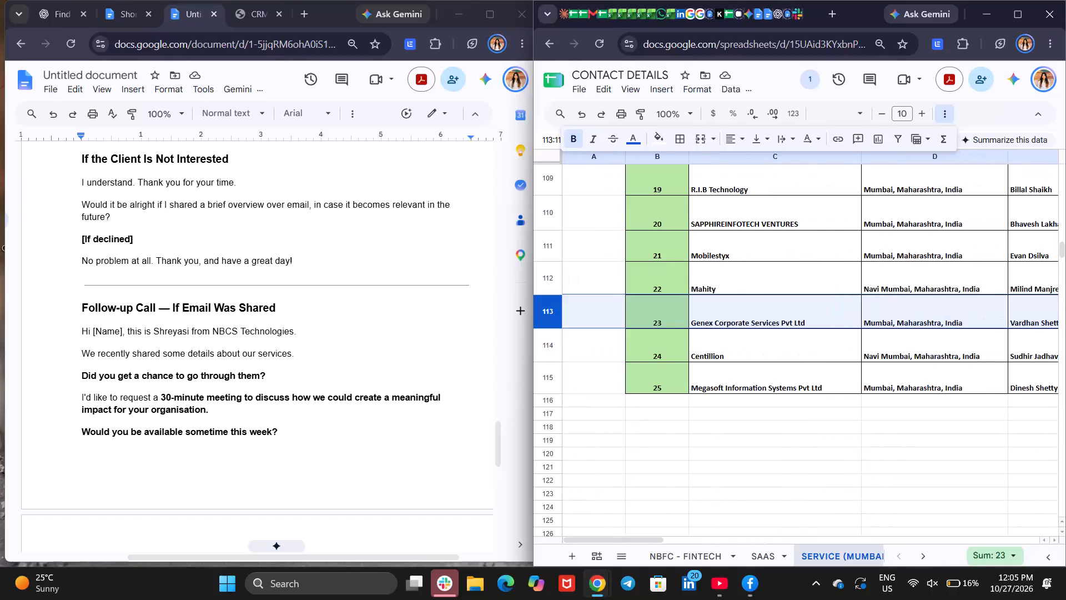
Check the pink column M remark cell of the Genex Corporate Services row, row 113.
scroll(763, 328, left, 9)
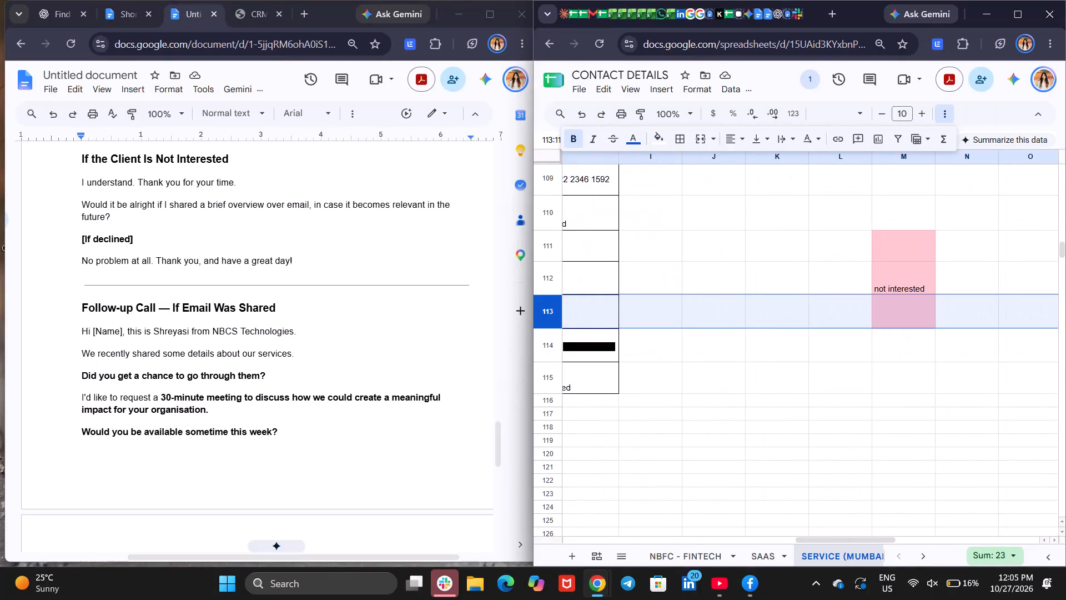
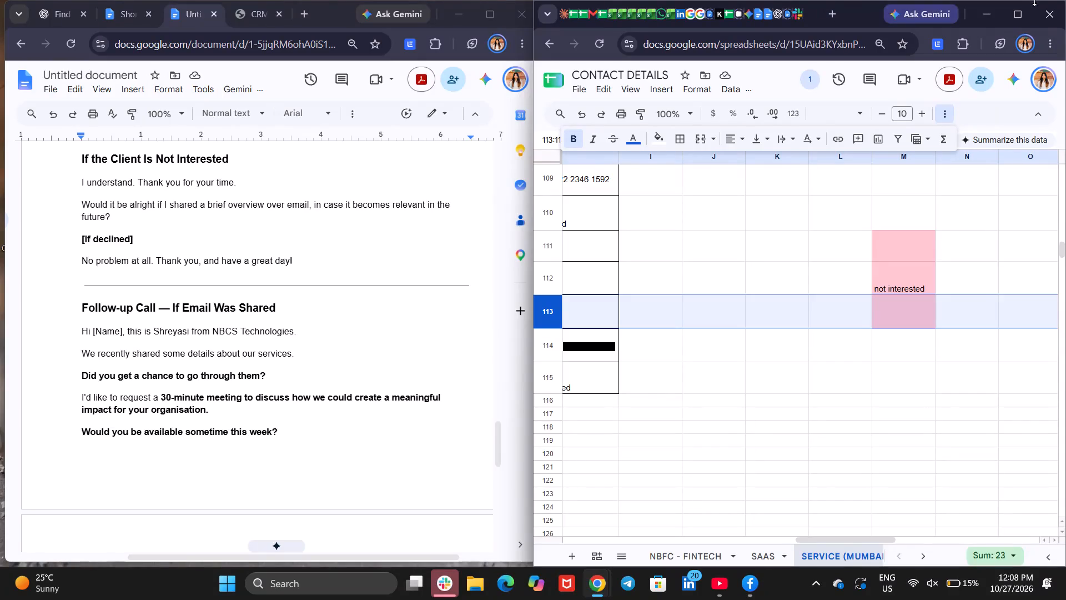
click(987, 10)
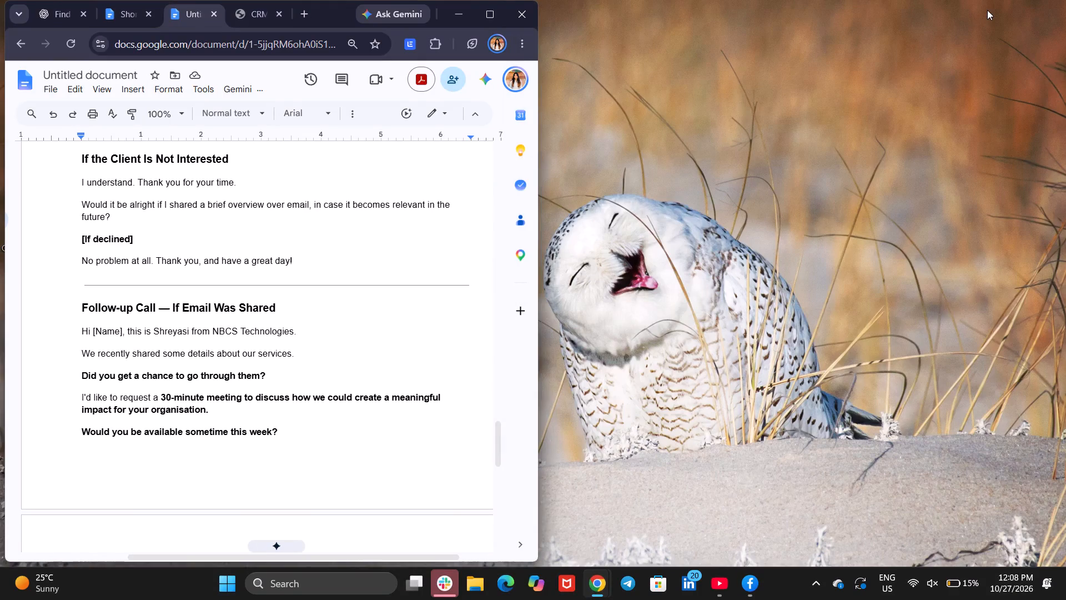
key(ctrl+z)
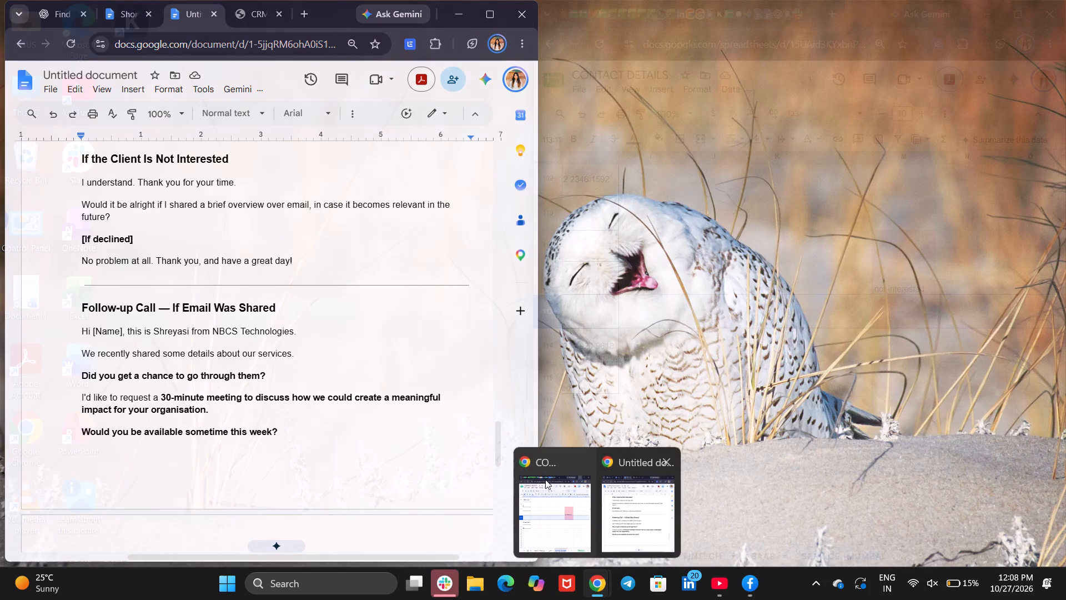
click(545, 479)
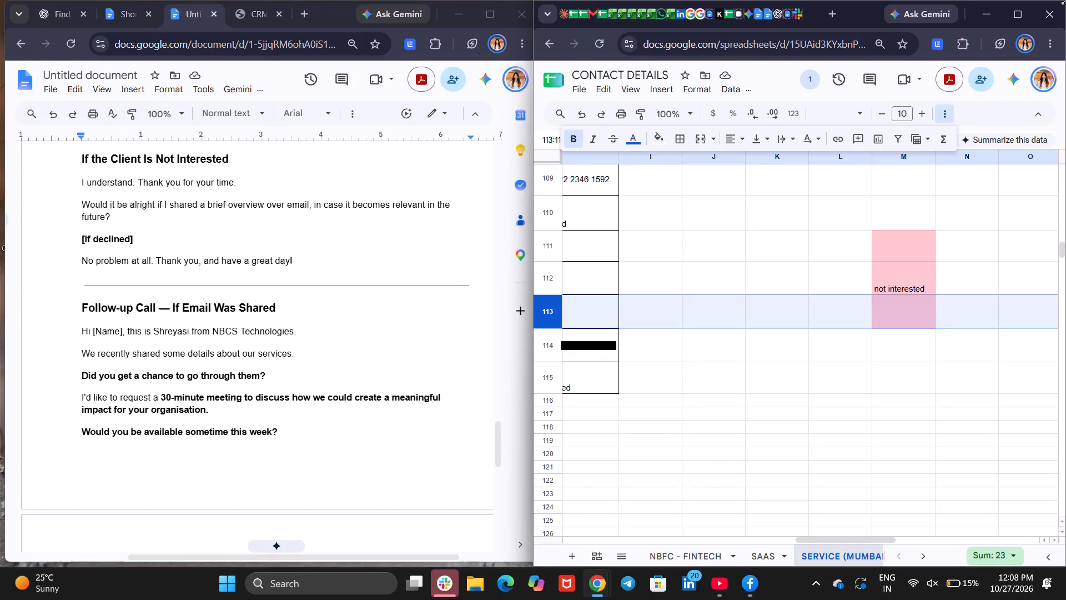